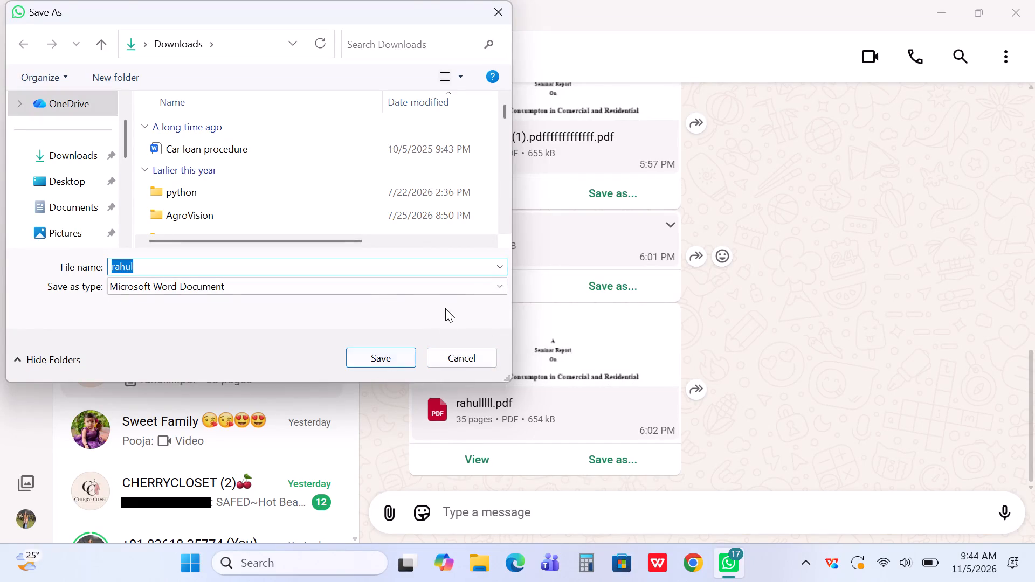
Name the Word document being saved to the Downloads folder "vedika", replacing the suggested file name.
click(246, 255)
key(BackSpace)
key(BackSpace)
key(BackSpace)
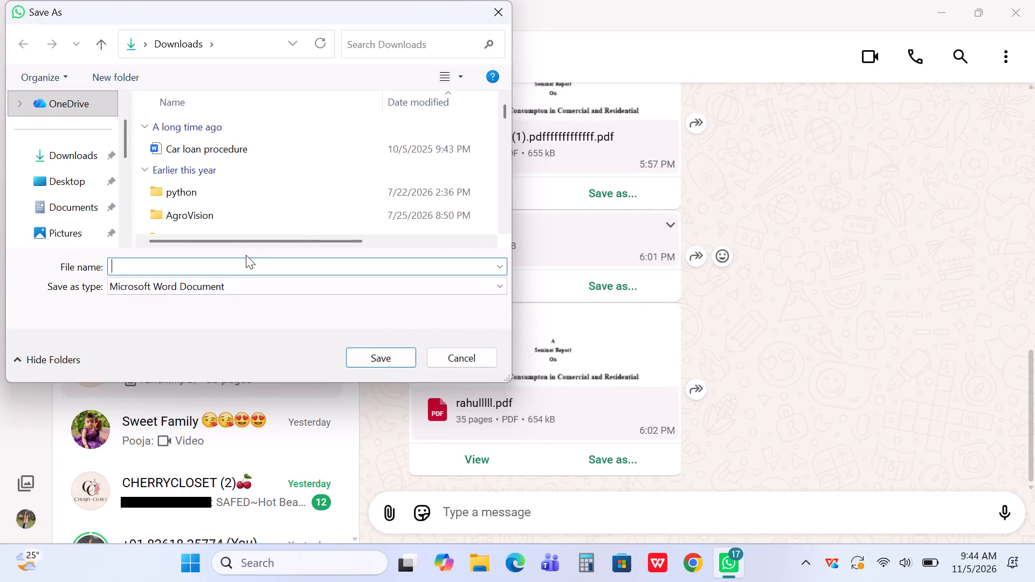
text(vedika)
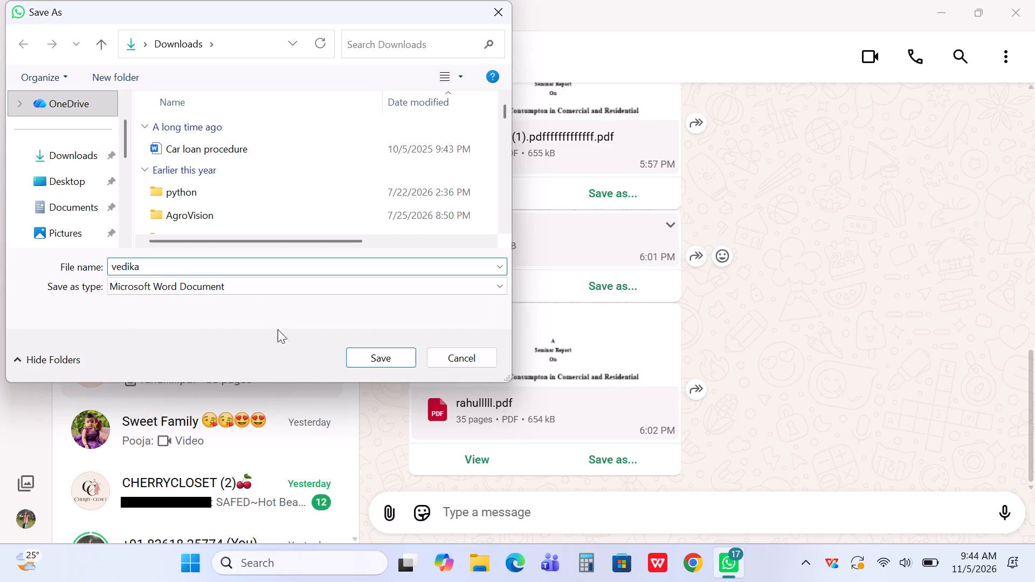
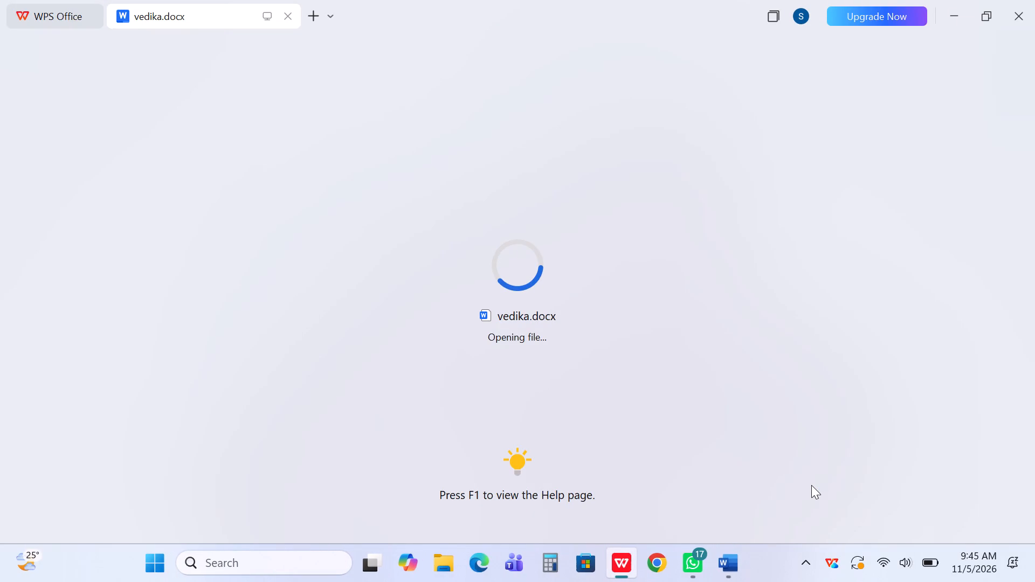
Look through the opening pages of vedika.docx, from the title page to the contents table's Conclusion and References entries.
scroll(640, 372, down, 3)
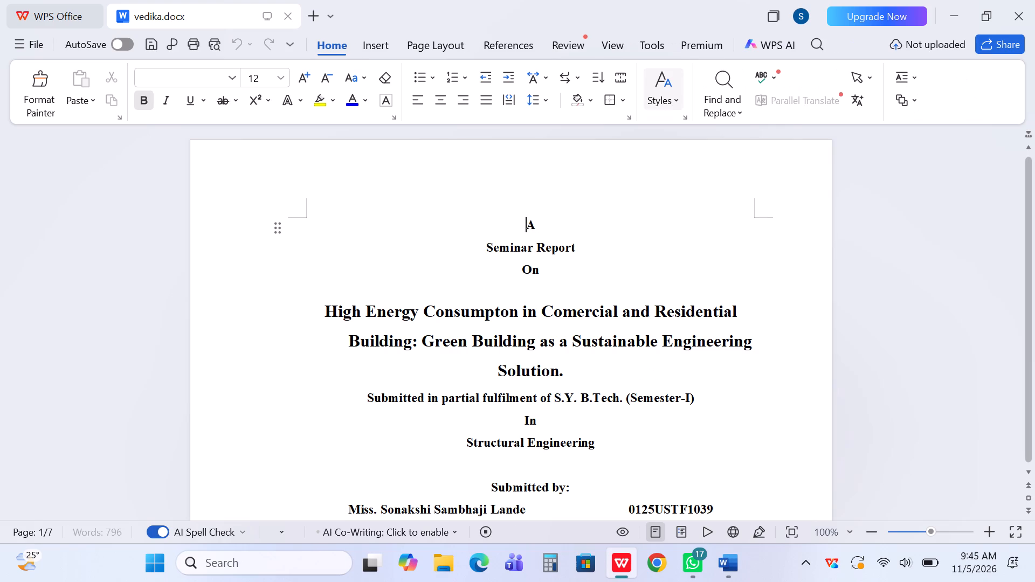
scroll(549, 377, down, 9)
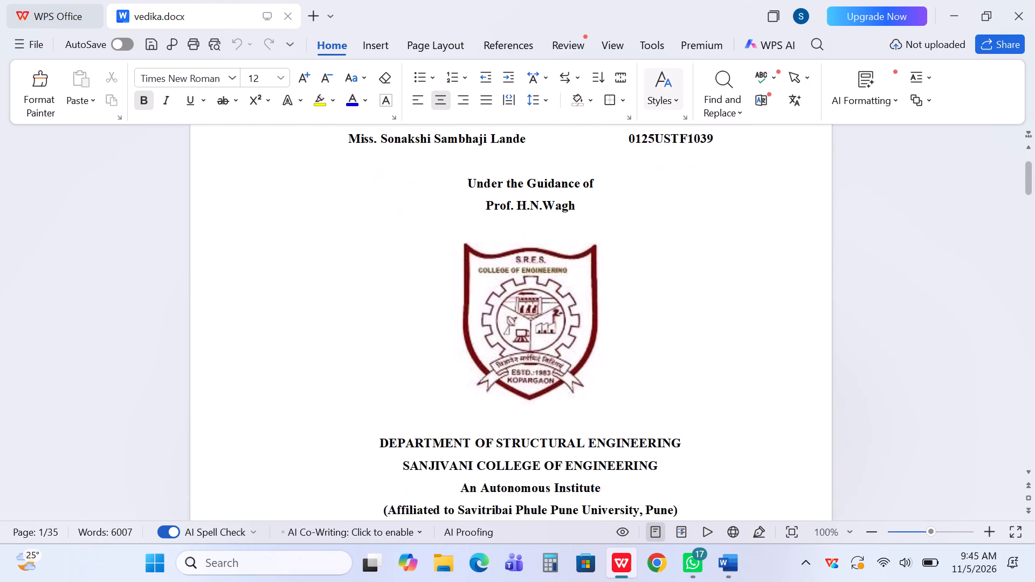
scroll(549, 377, down, 7)
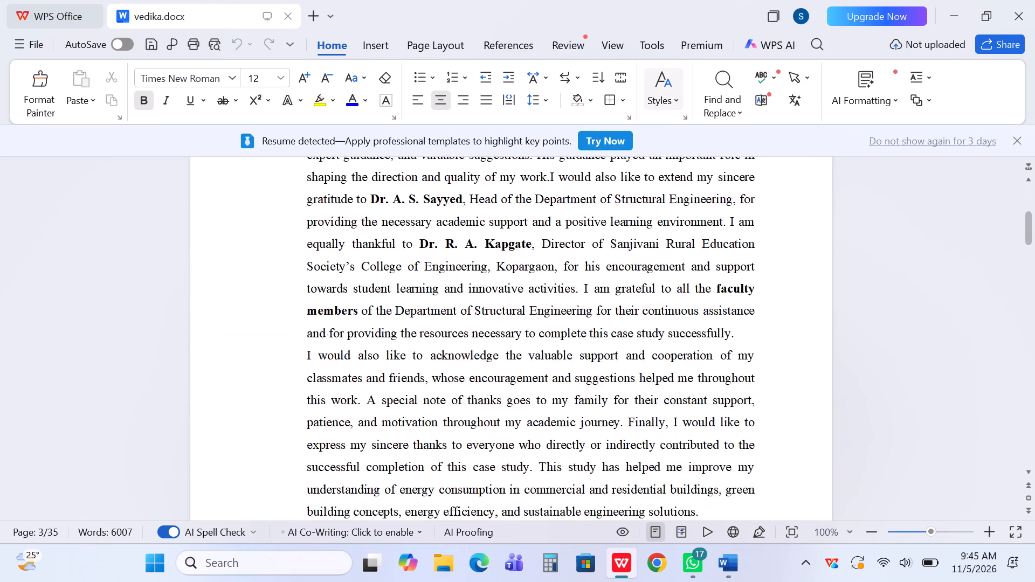
scroll(549, 377, down, 5)
scroll(549, 377, up, 2)
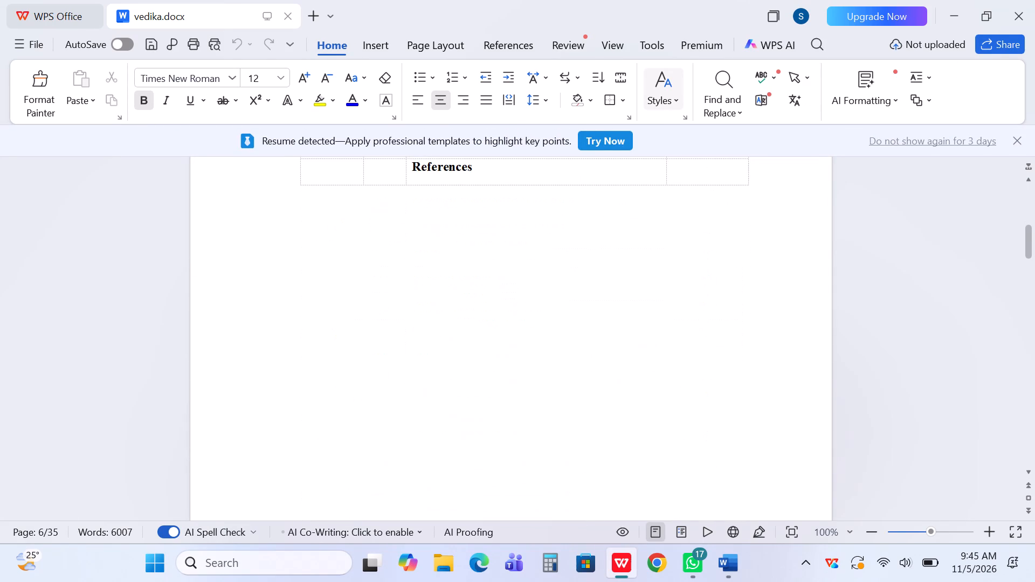
scroll(549, 377, up, 6)
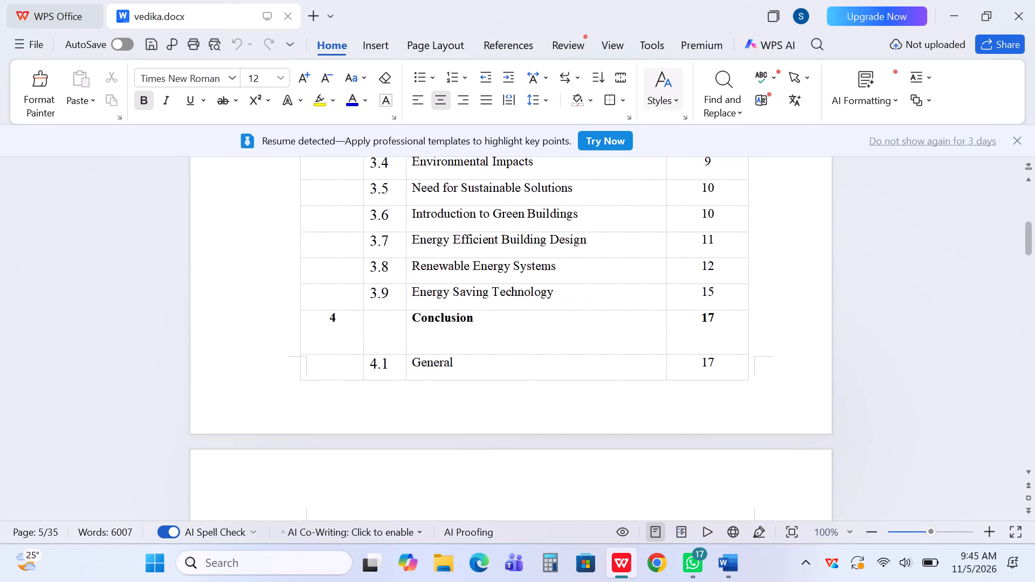
scroll(549, 377, up, 1)
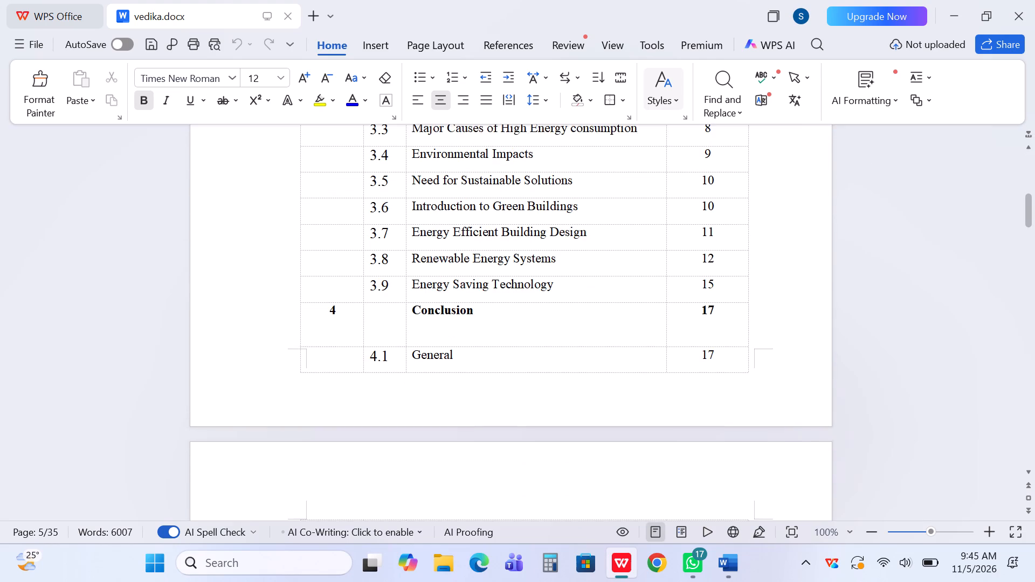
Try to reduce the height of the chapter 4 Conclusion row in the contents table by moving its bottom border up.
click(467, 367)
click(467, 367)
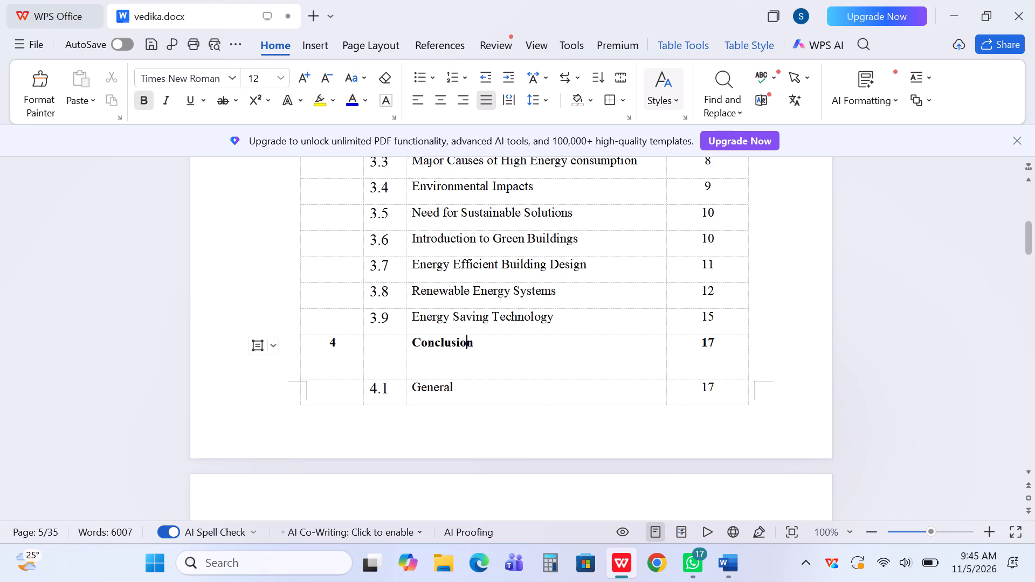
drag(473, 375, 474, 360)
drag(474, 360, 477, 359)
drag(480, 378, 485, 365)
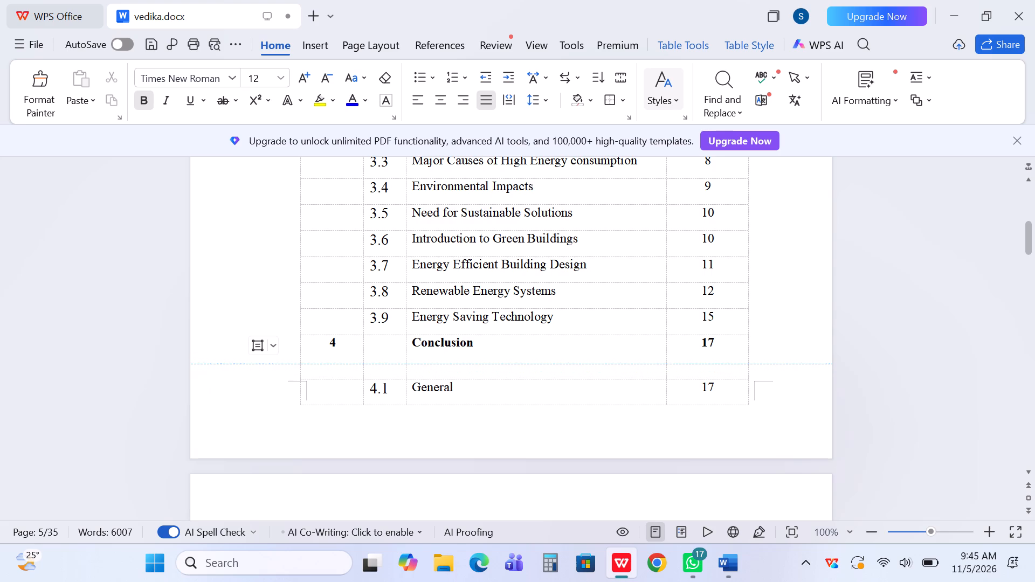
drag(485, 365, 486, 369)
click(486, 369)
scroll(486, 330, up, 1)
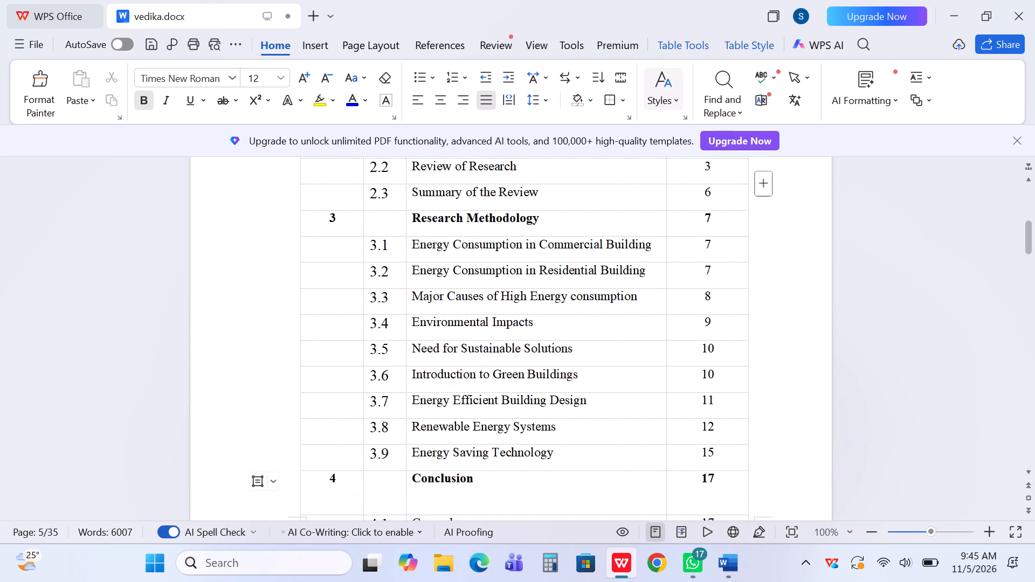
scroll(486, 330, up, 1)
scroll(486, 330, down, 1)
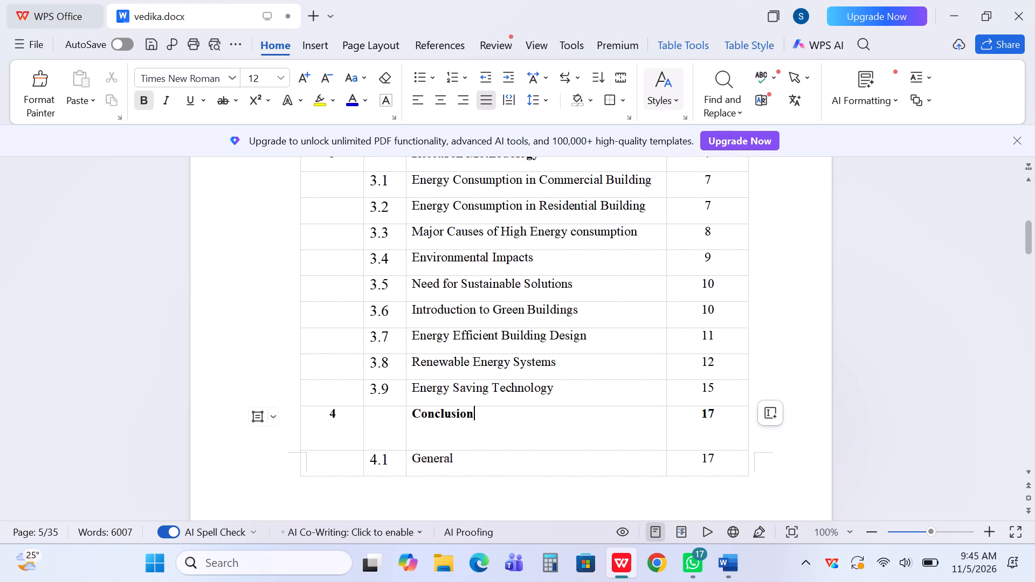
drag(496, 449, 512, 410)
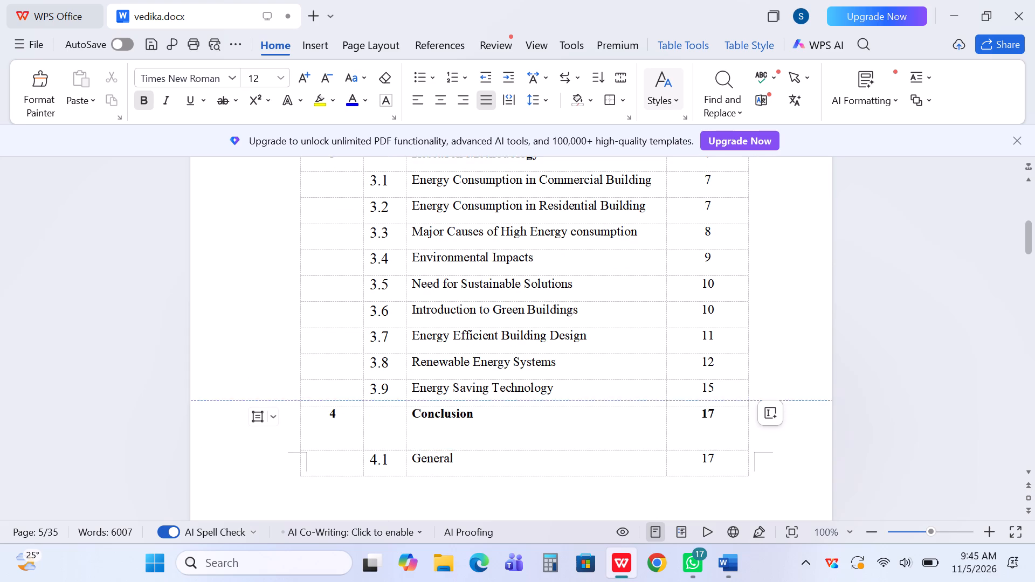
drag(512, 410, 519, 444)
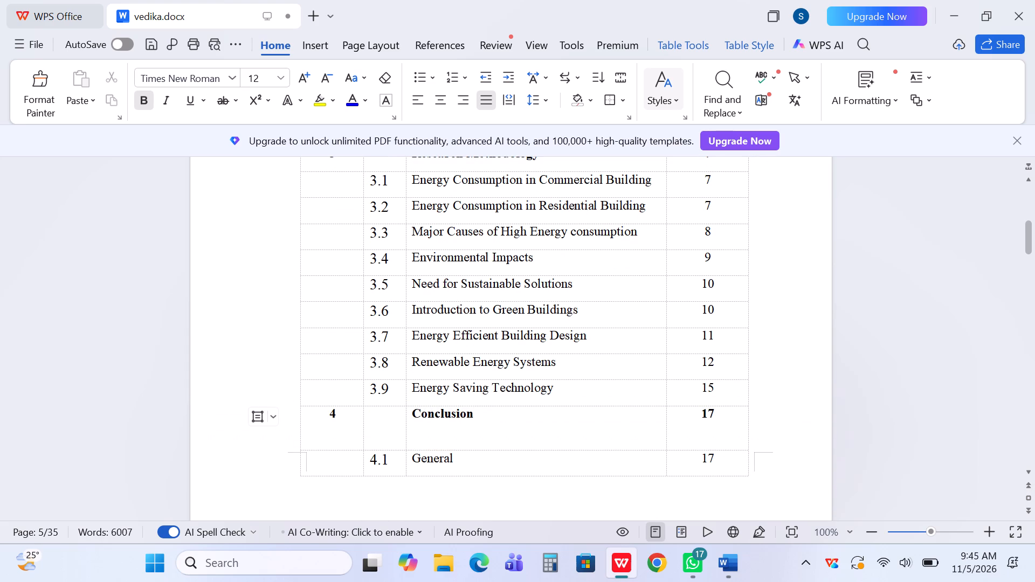
Review the whole contents table, from the Content heading to the References row on the following page.
scroll(498, 409, up, 2)
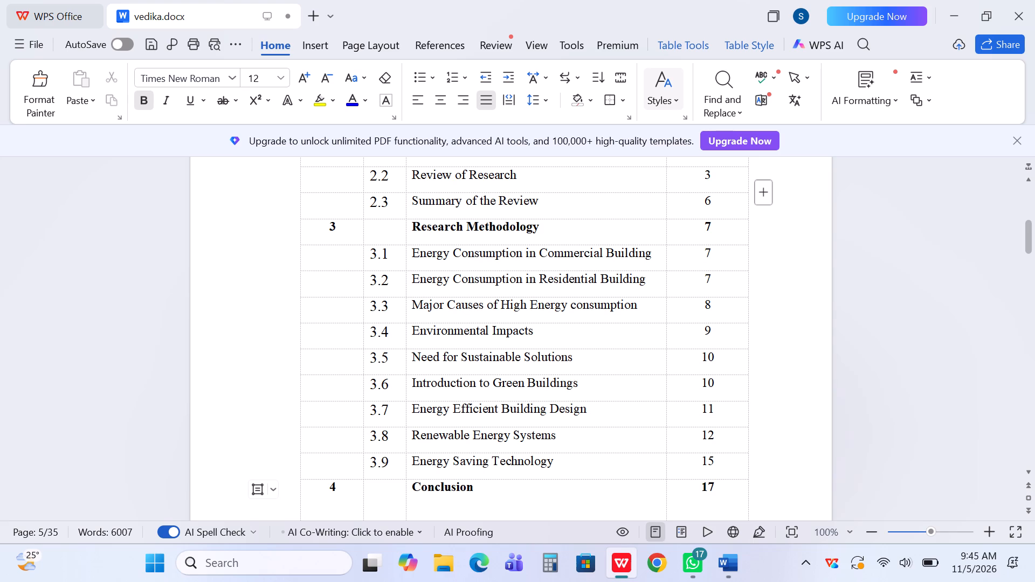
scroll(508, 365, up, 2)
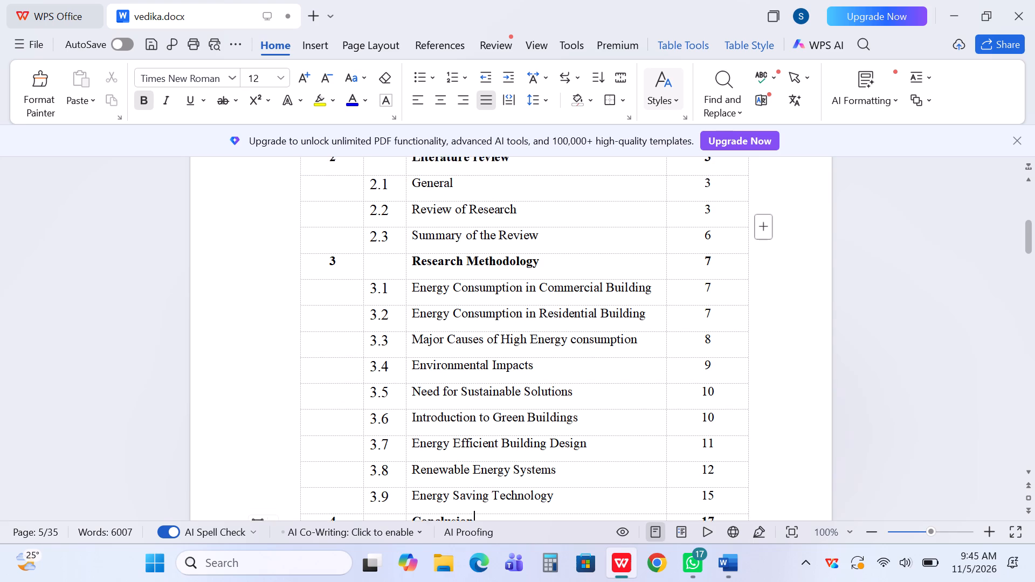
scroll(508, 365, up, 4)
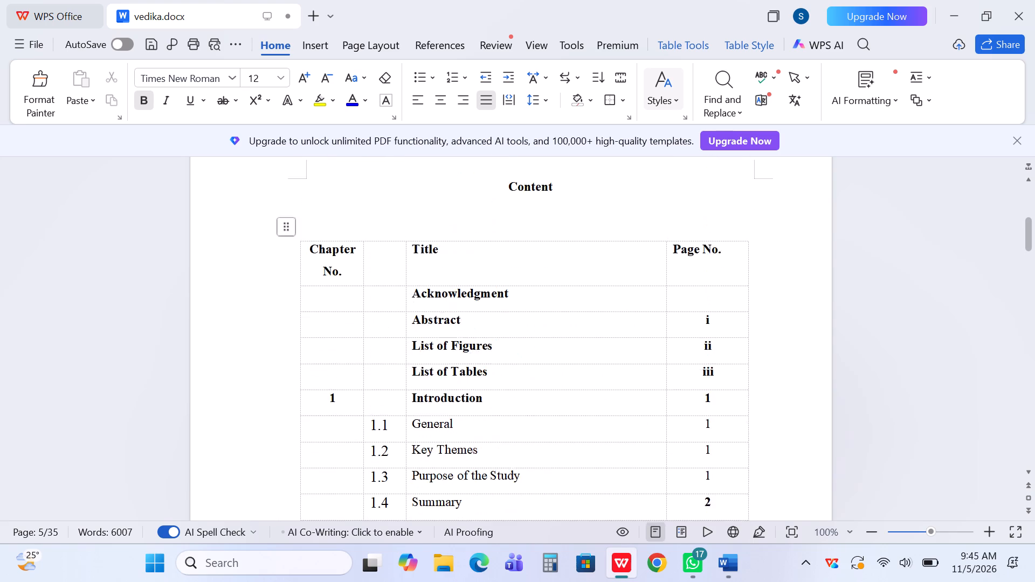
click(560, 291)
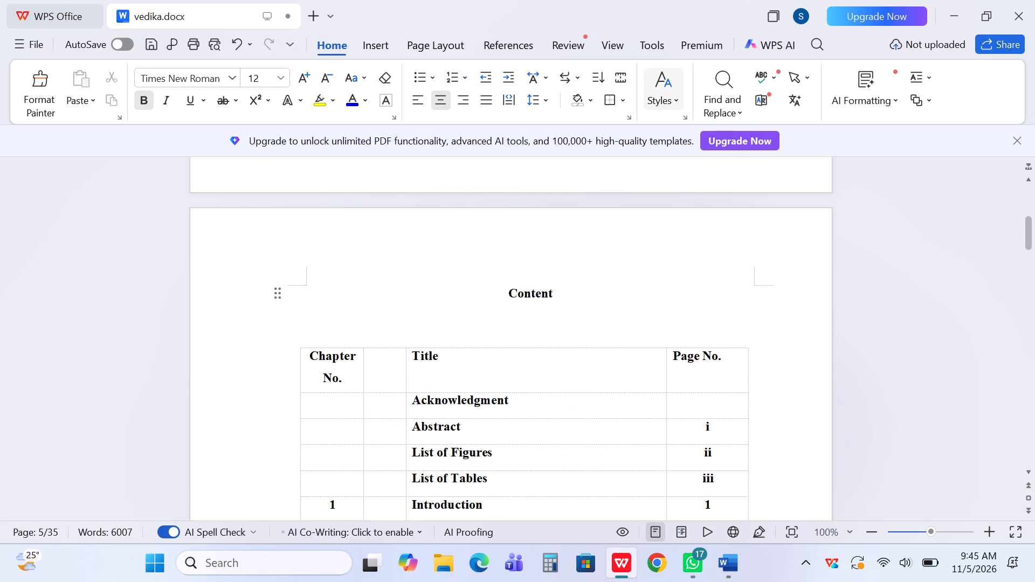
scroll(560, 291, down, 6)
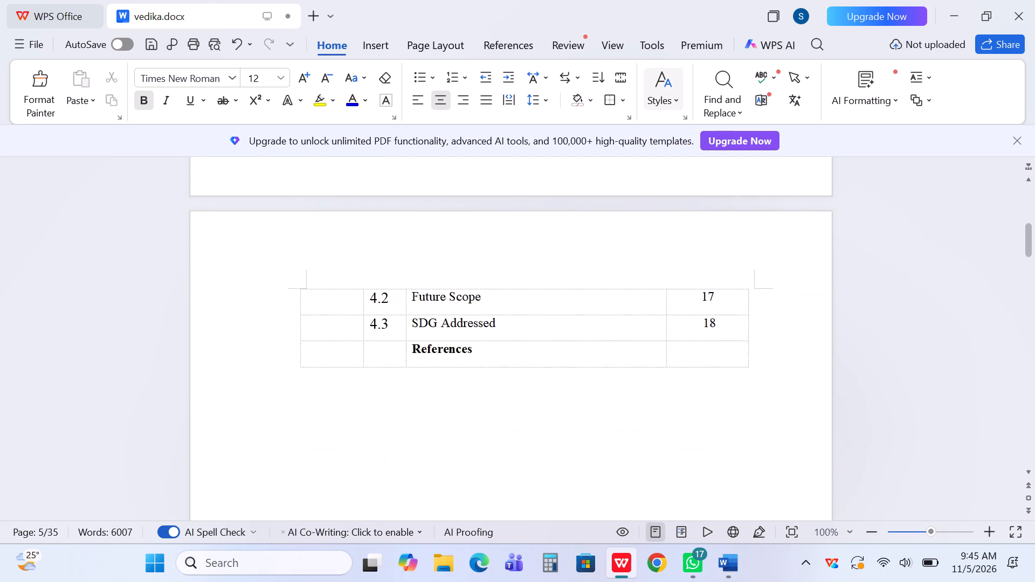
scroll(560, 291, down, 1)
scroll(560, 291, up, 4)
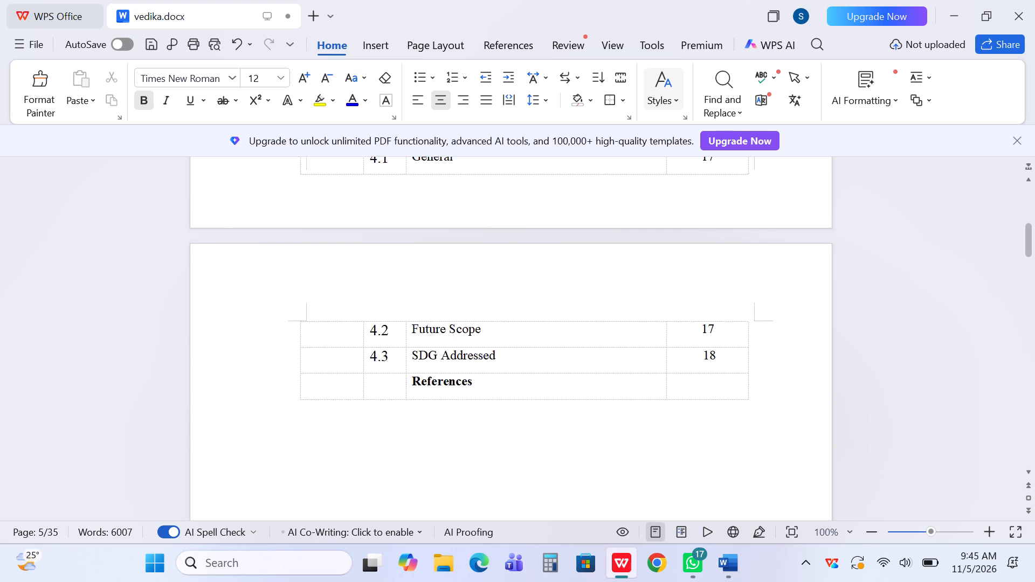
scroll(560, 291, up, 3)
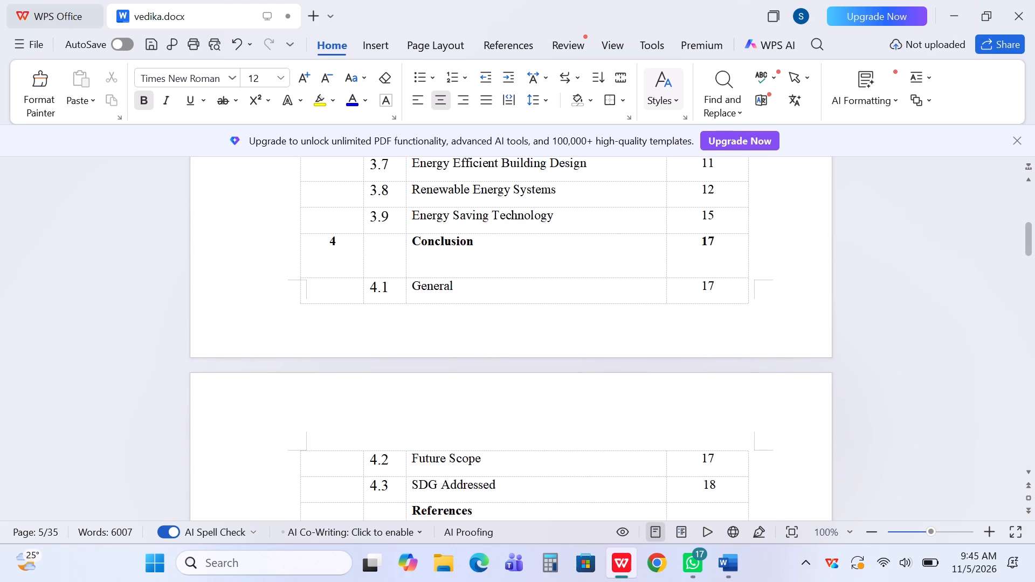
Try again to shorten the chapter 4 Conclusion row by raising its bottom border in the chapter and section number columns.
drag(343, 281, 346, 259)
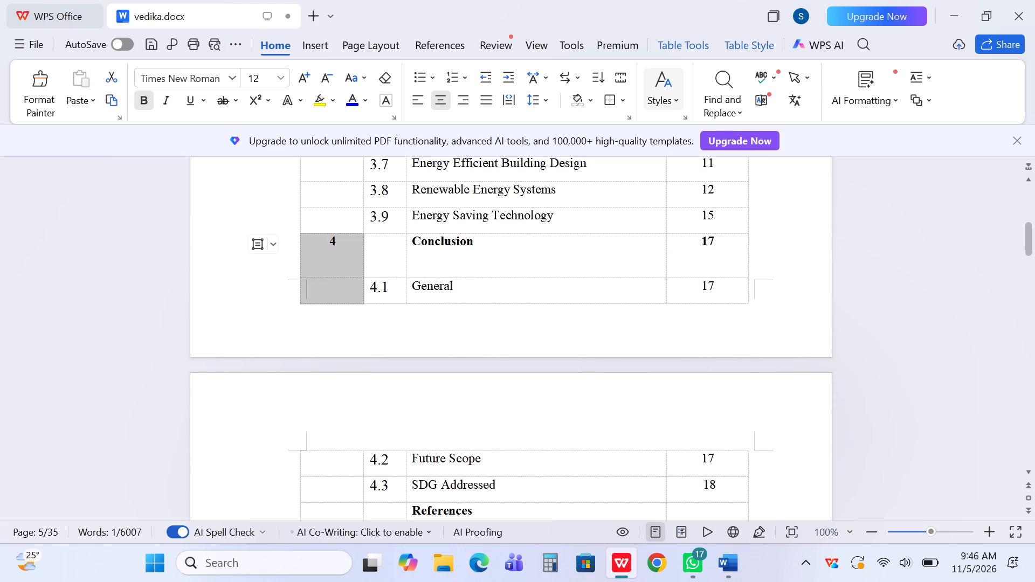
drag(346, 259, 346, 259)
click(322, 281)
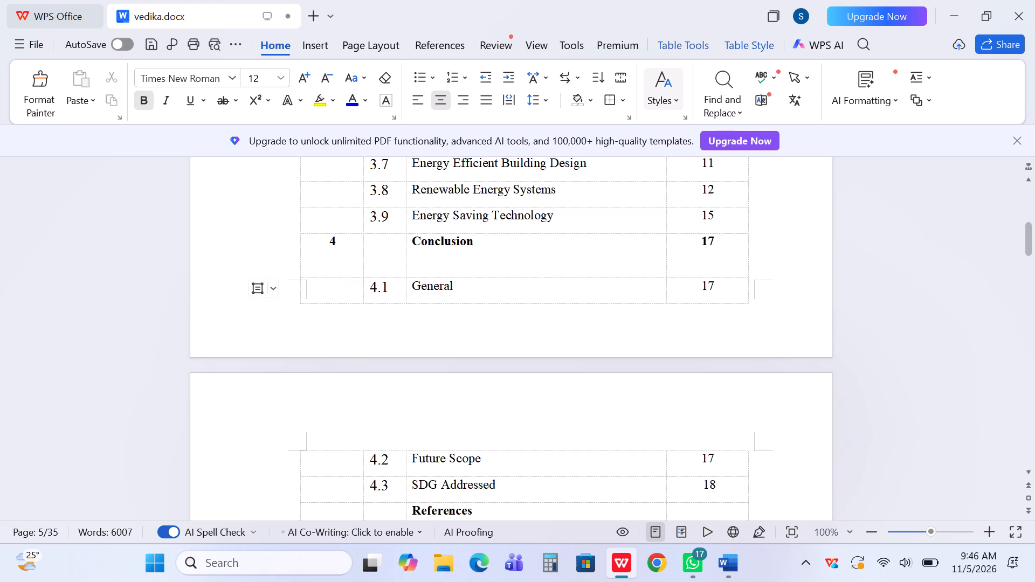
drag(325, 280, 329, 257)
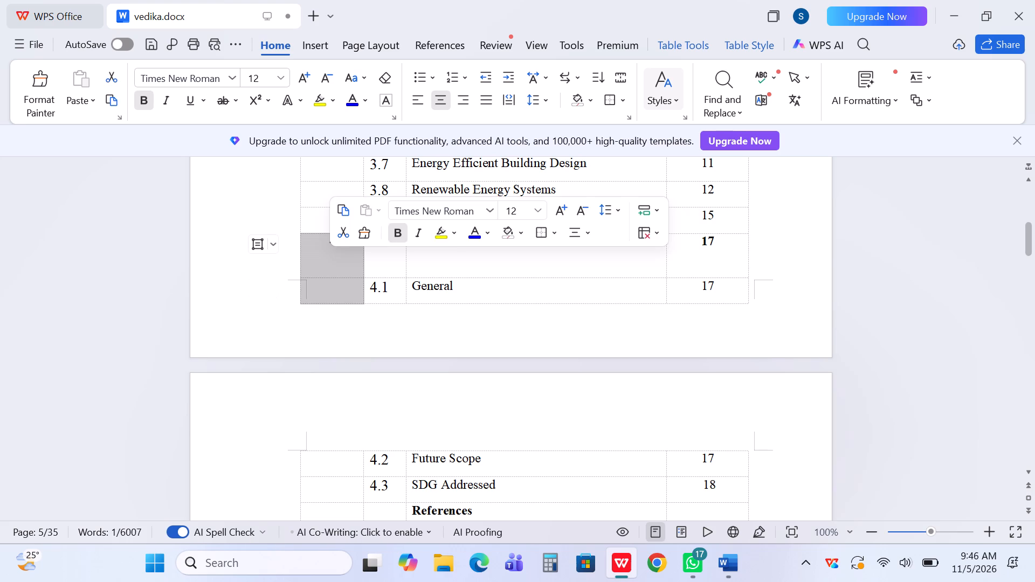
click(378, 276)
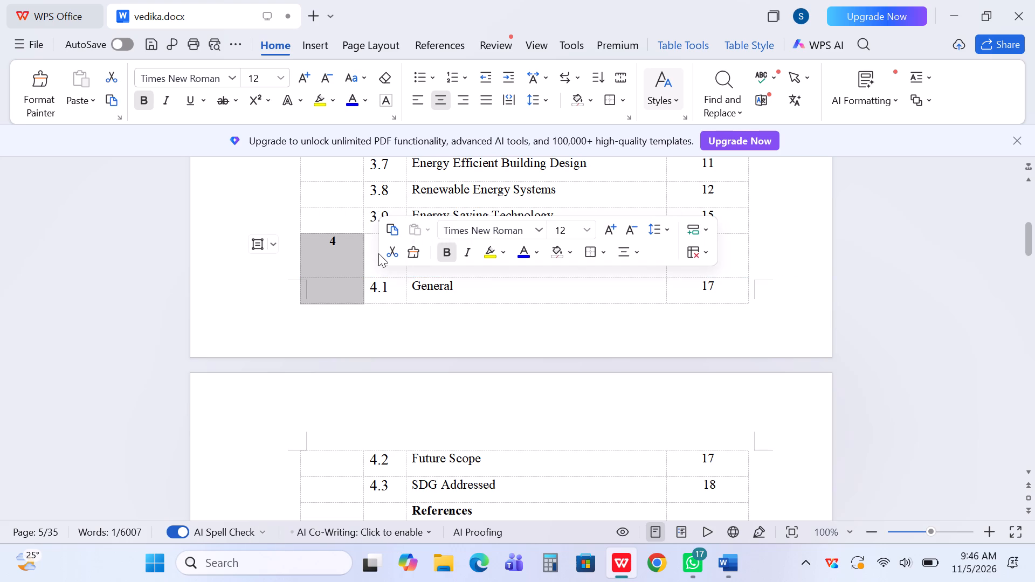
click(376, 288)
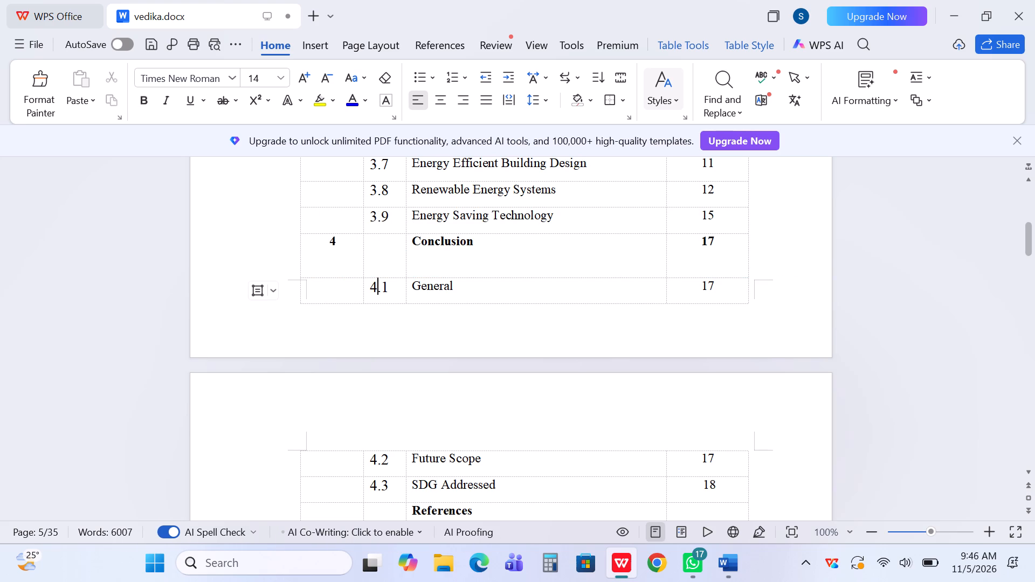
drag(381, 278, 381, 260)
Add a second line reading "vbguj" under Conclusion in the title cell of the contents table's chapter 4 row.
click(468, 241)
click(487, 244)
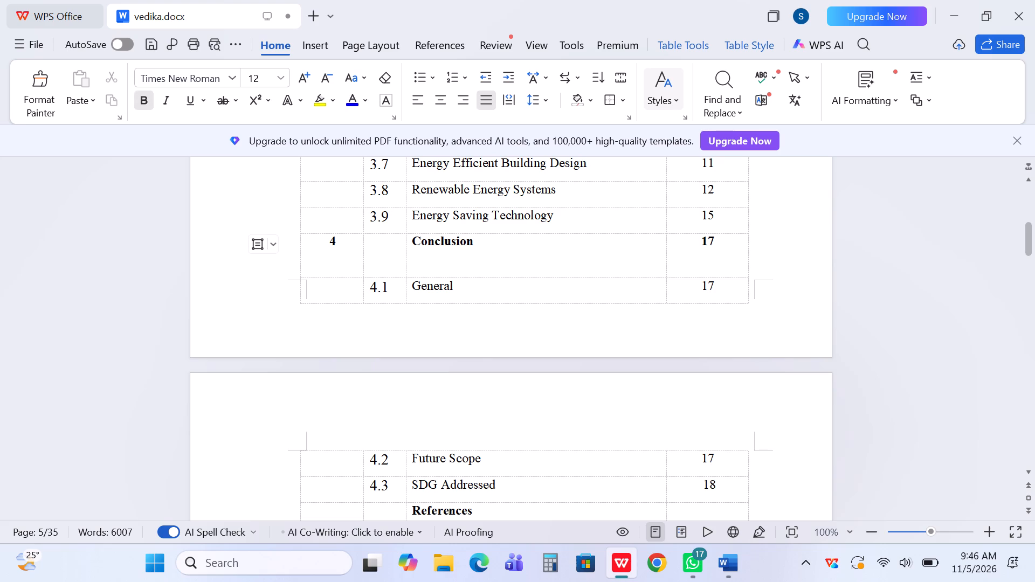
click(451, 266)
click(420, 270)
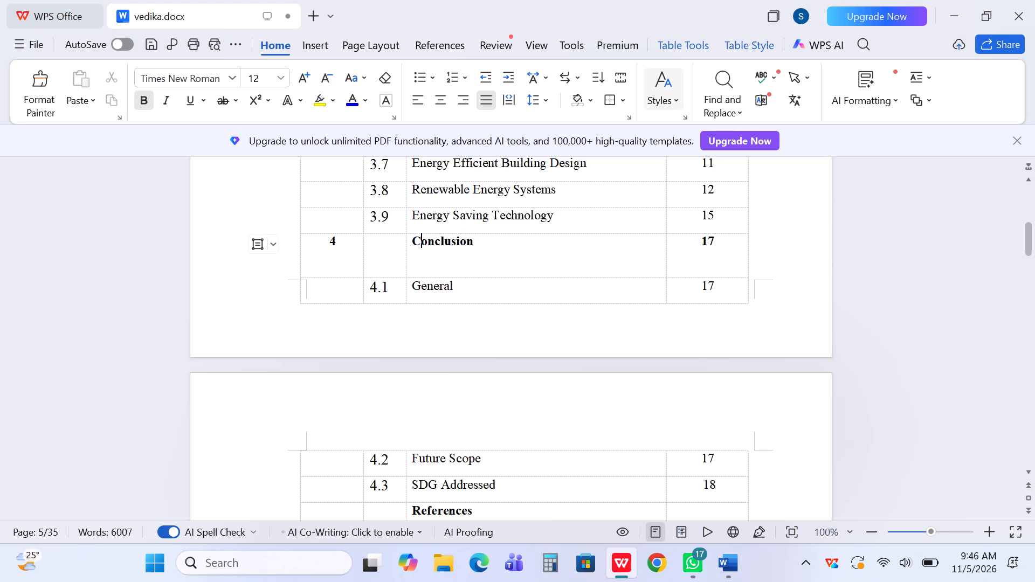
click(412, 275)
click(497, 240)
key(Return)
key(BackSpace)
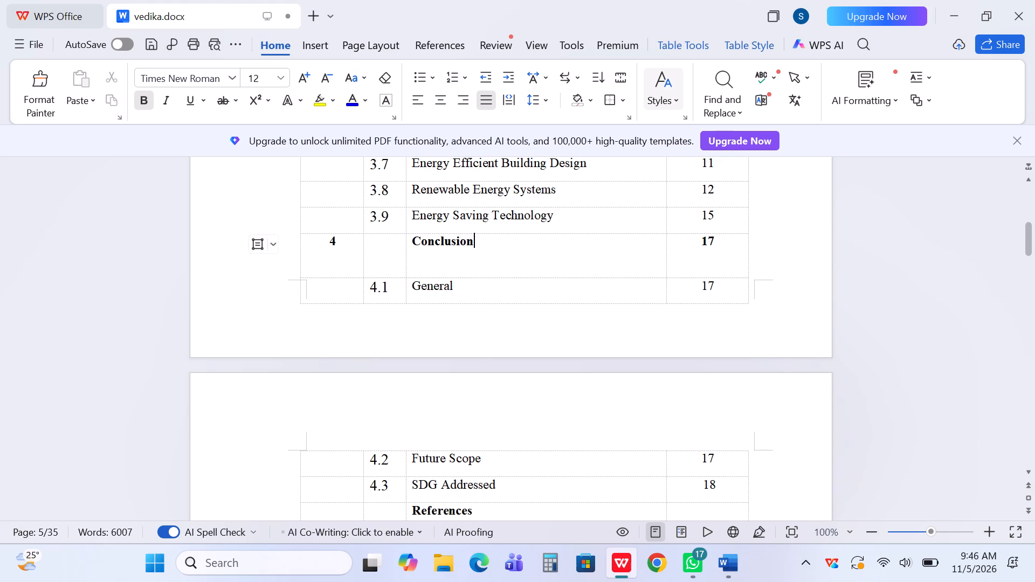
key(Return)
text(vbguj)
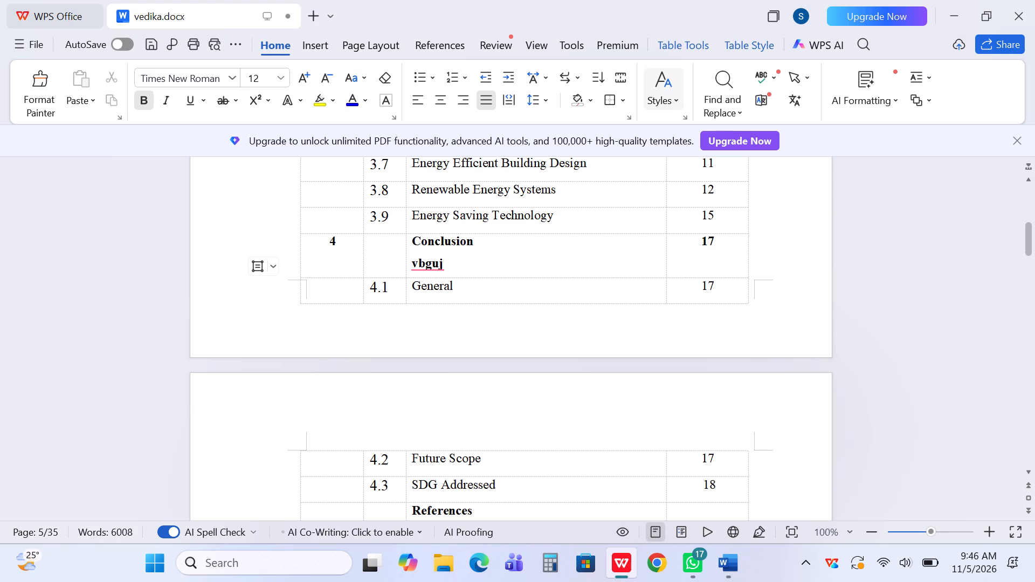
Remove the "vbguj" line from the chapter 4 title cell, leaving only the title Conclusion.
key(BackSpace)
key(BackSpace)
key(BackSpace)
key(BackSpace)
key(BackSpace)
key(BackSpace)
key(BackSpace)
key(BackSpace)
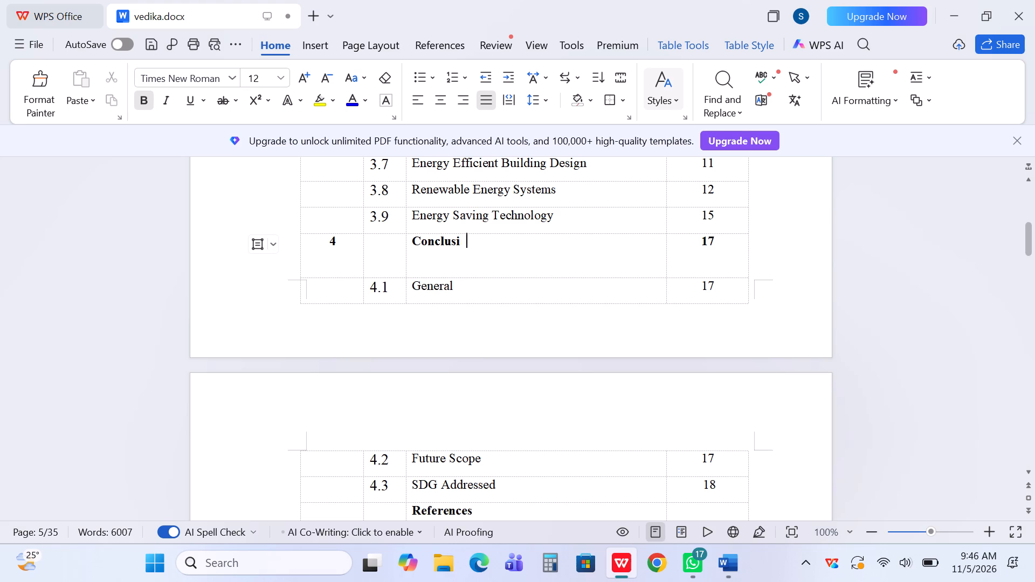
text(on)
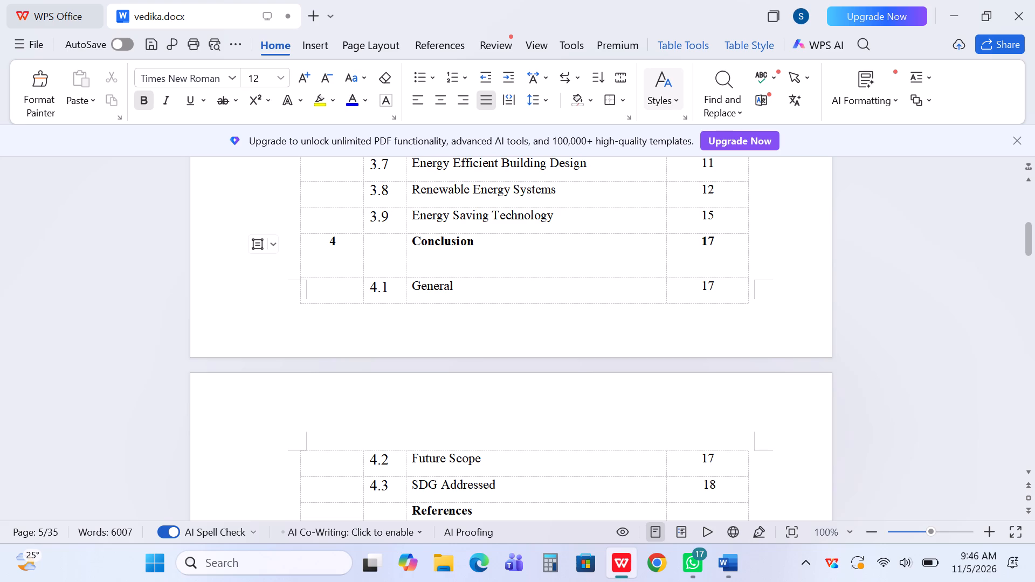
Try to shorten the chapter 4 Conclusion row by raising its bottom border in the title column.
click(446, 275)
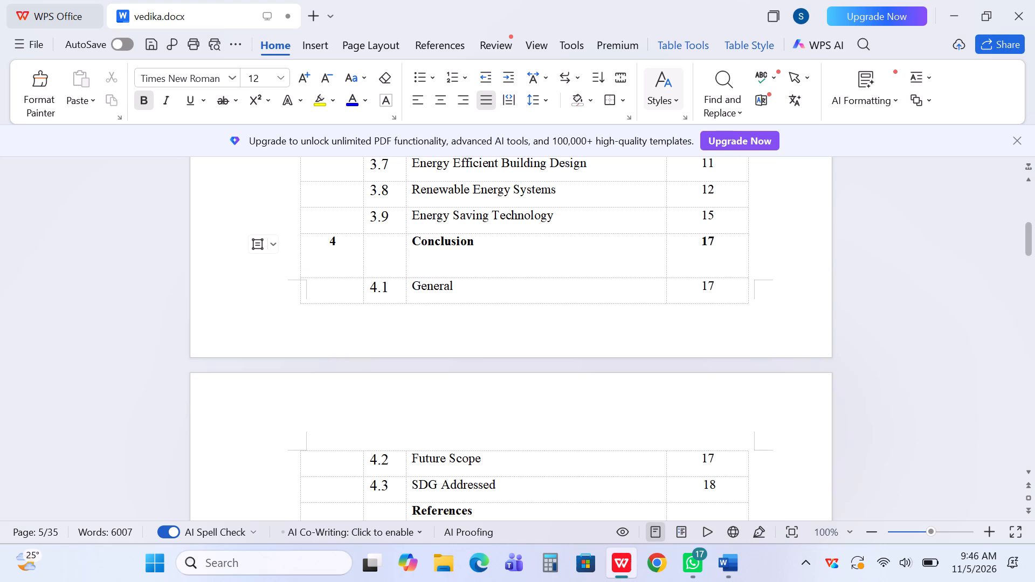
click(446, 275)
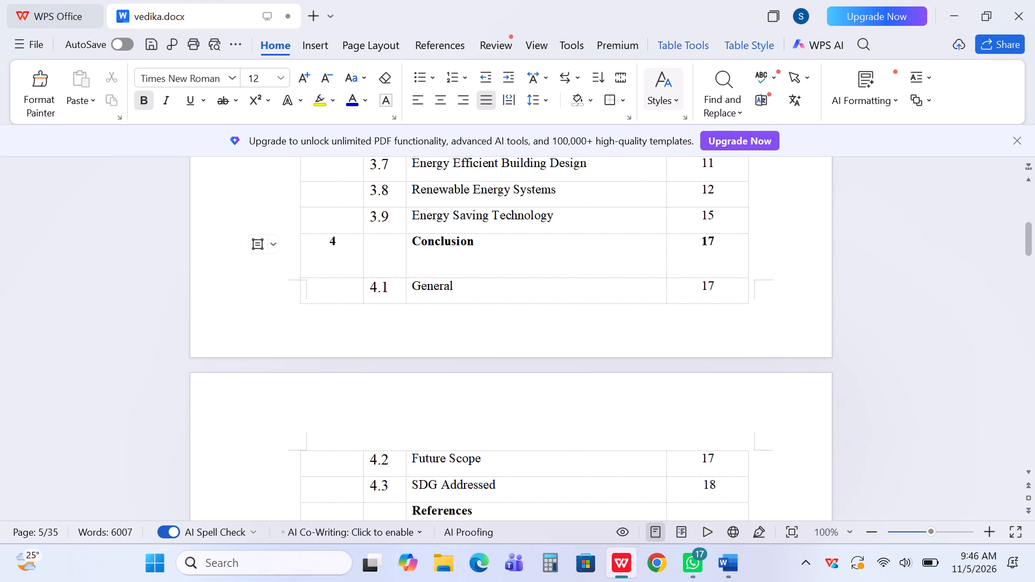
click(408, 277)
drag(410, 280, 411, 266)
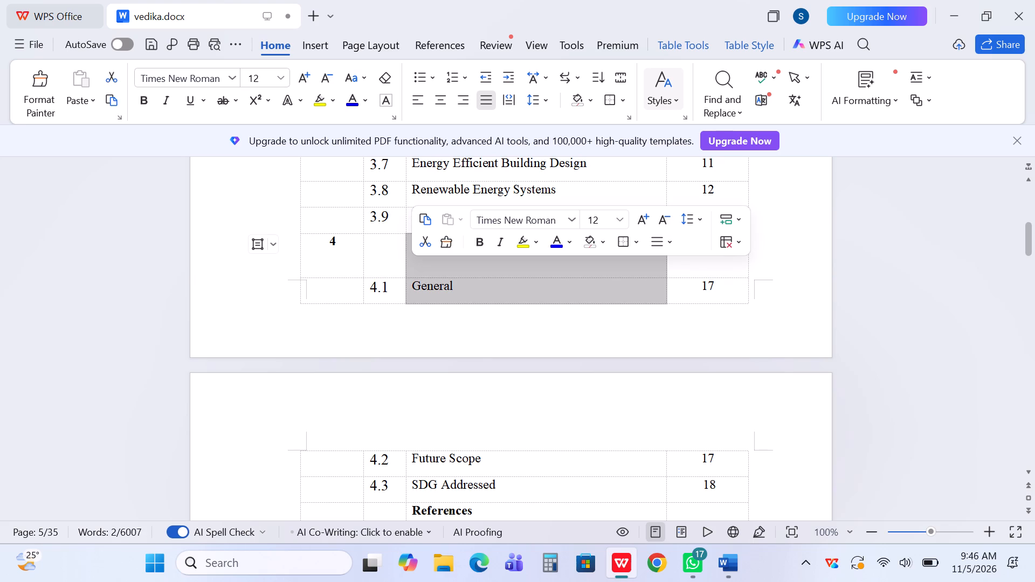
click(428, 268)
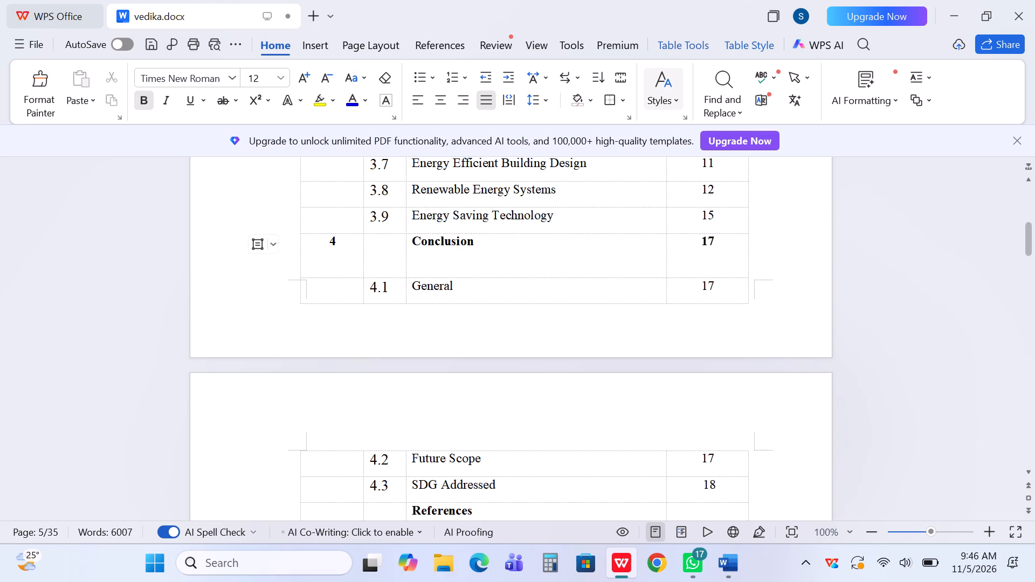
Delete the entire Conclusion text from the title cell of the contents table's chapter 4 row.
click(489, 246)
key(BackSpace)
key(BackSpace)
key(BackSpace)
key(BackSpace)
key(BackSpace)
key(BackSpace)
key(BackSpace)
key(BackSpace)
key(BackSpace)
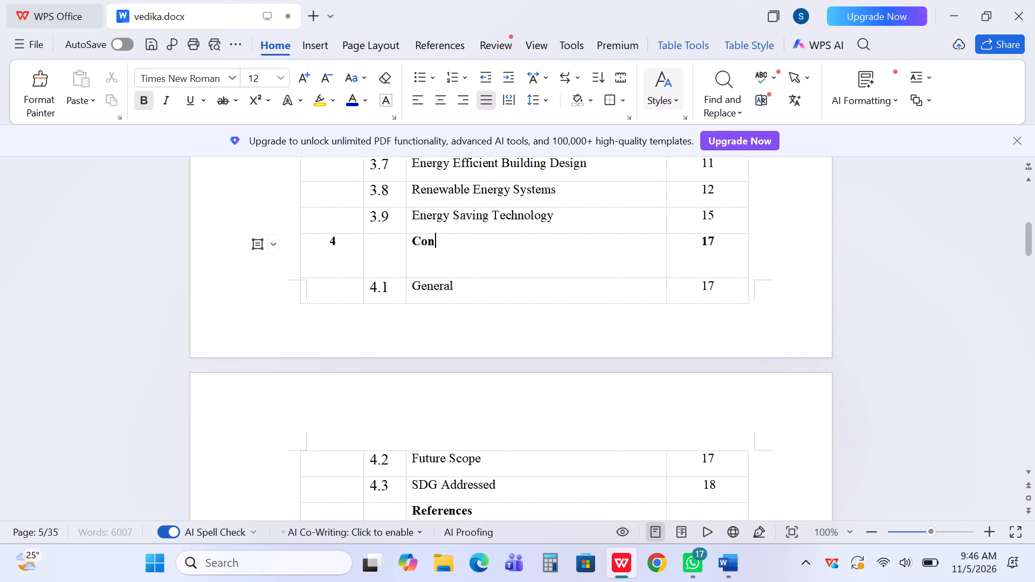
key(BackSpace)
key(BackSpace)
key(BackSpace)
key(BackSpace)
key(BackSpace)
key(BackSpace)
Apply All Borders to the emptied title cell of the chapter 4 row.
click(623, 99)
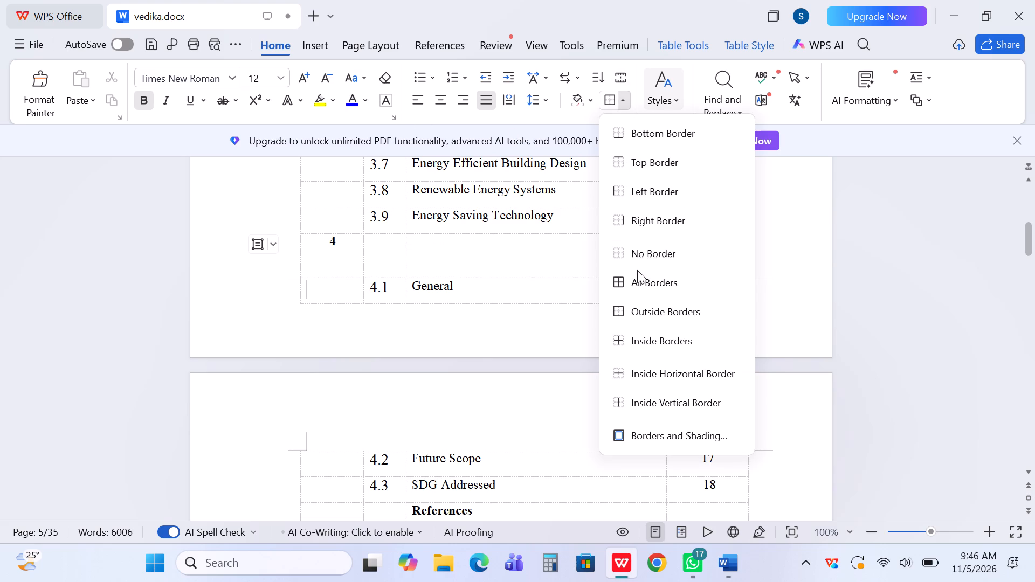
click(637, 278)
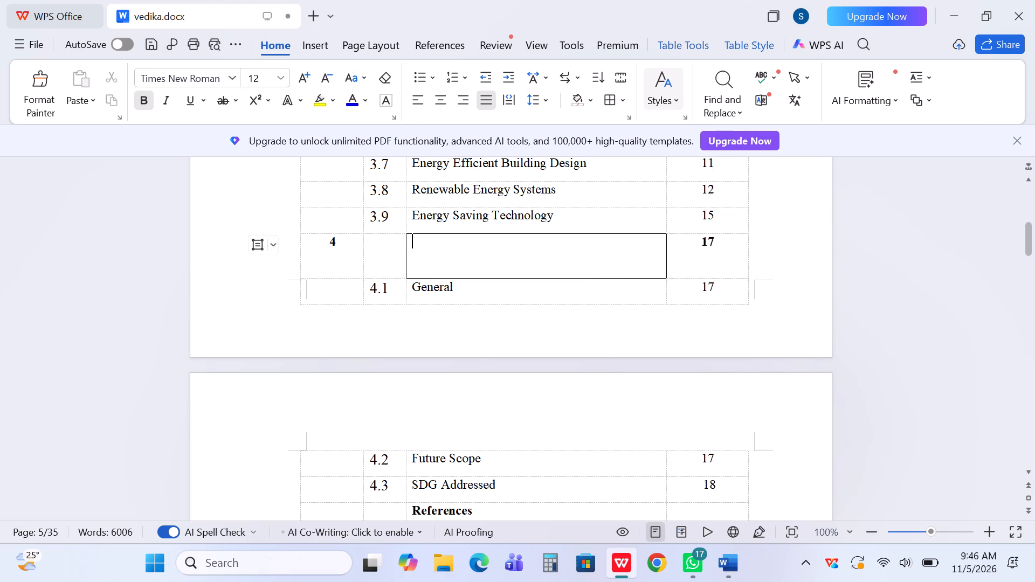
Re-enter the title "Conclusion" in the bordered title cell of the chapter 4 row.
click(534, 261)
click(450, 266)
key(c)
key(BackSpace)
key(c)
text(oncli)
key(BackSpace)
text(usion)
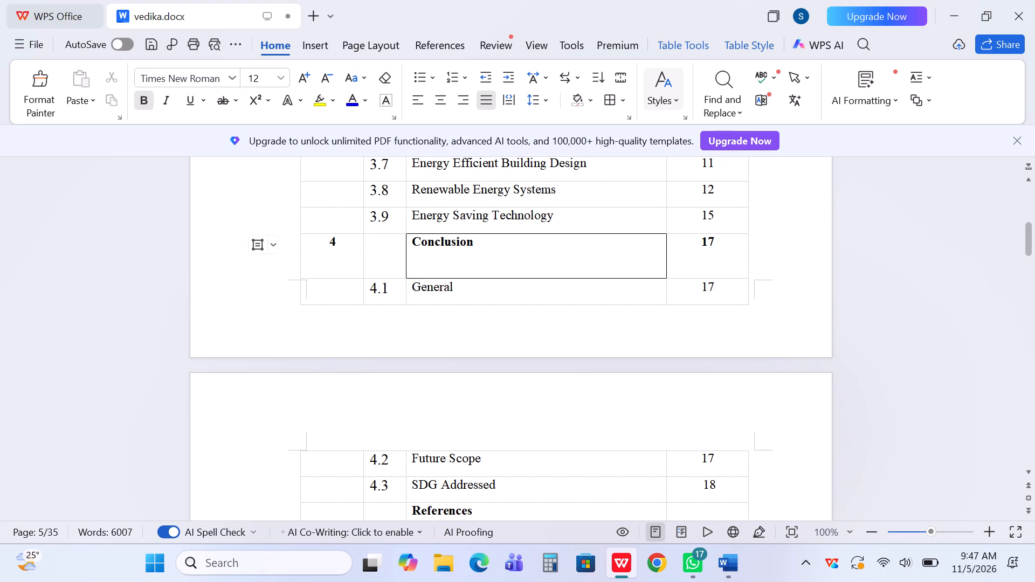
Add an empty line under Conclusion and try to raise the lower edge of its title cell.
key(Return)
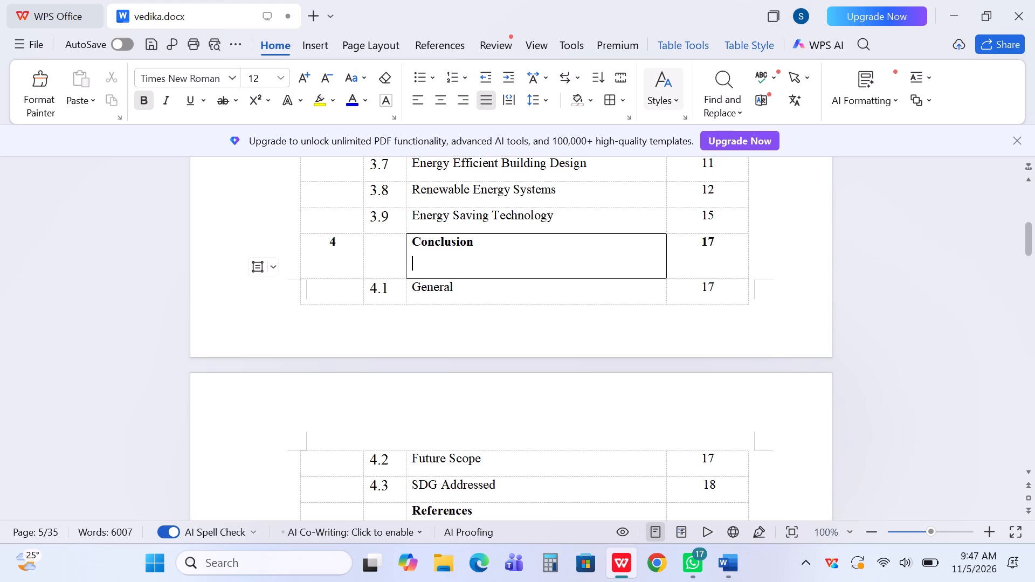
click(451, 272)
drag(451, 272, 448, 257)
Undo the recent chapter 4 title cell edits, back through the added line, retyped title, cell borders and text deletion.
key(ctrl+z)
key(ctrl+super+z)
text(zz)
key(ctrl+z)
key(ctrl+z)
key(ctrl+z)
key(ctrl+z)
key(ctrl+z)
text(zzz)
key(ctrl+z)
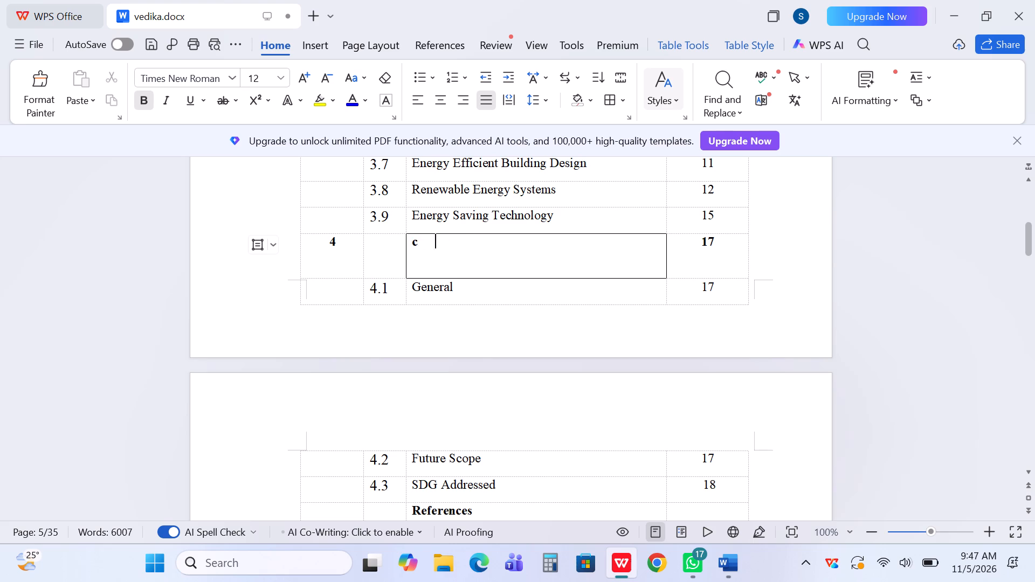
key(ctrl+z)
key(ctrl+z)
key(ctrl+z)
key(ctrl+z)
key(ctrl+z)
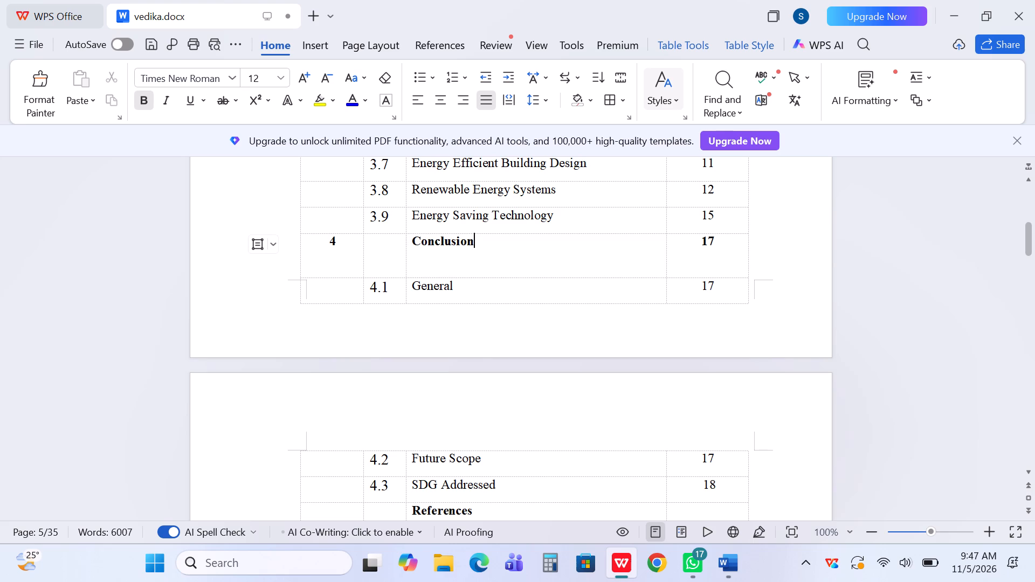
Apply All Borders to the entire contents table, dismissing the AI Table Enhancer suggestion.
scroll(469, 247, up, 6)
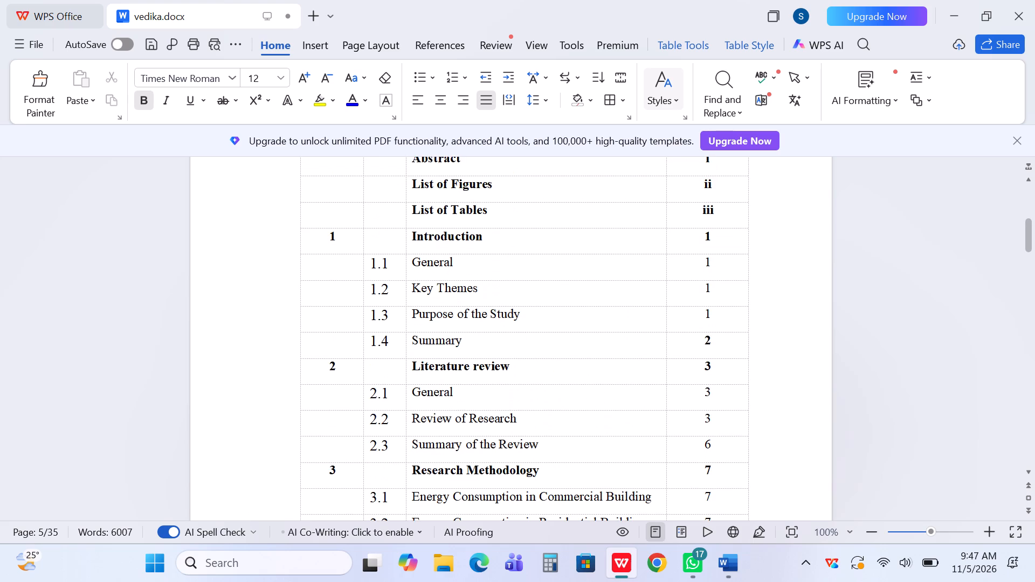
scroll(386, 248, up, 3)
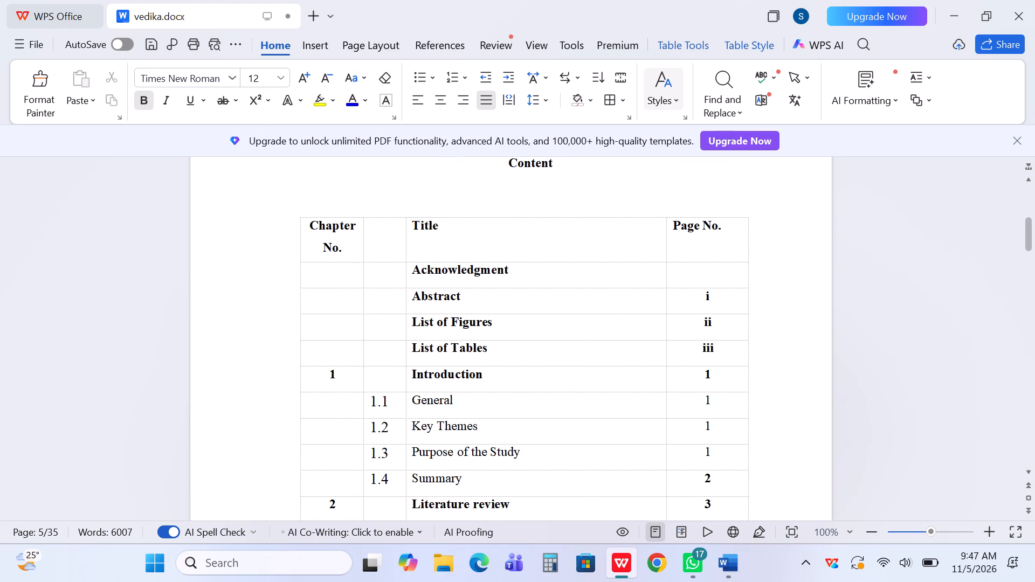
scroll(318, 299, down, 1)
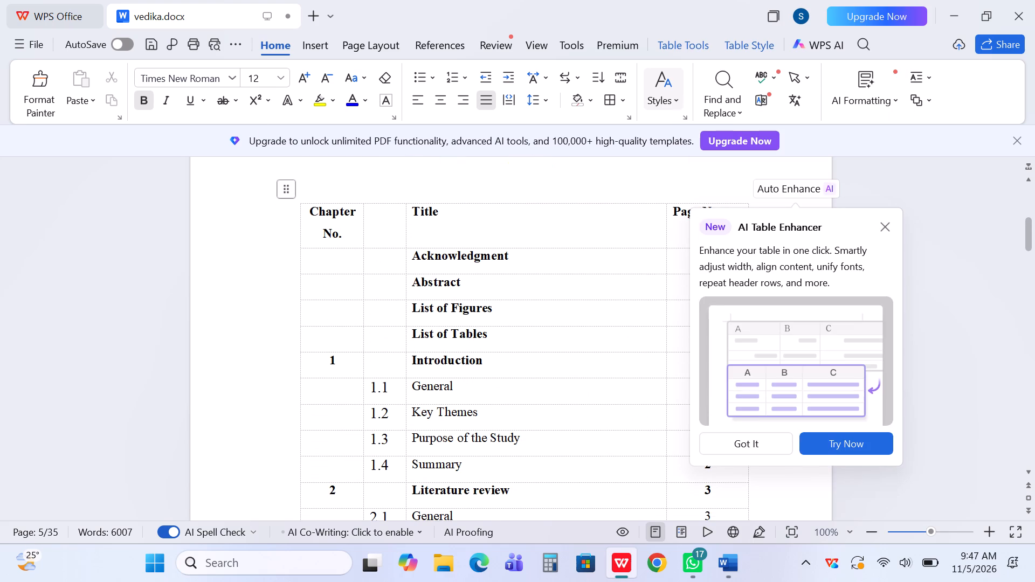
click(288, 192)
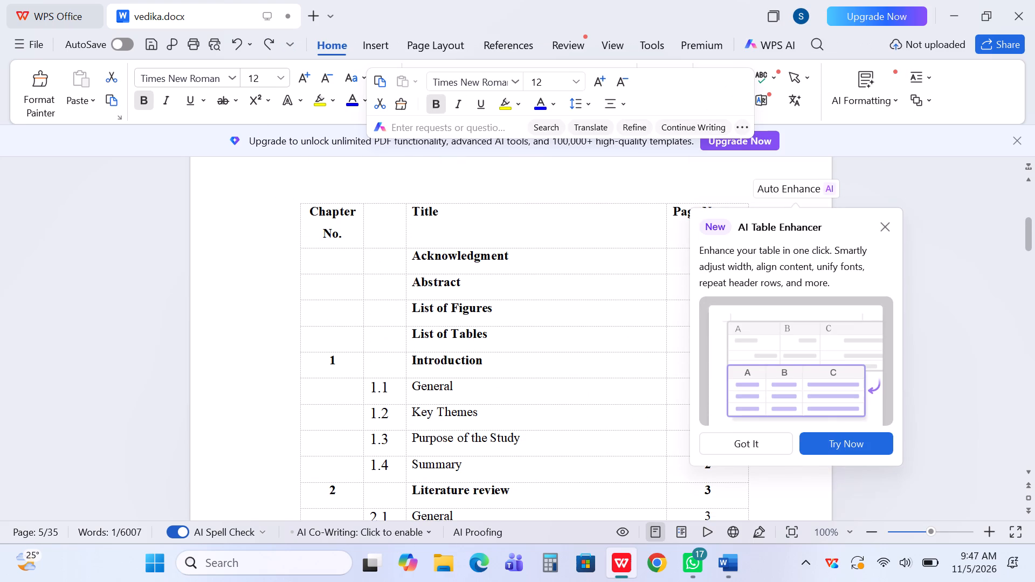
click(892, 230)
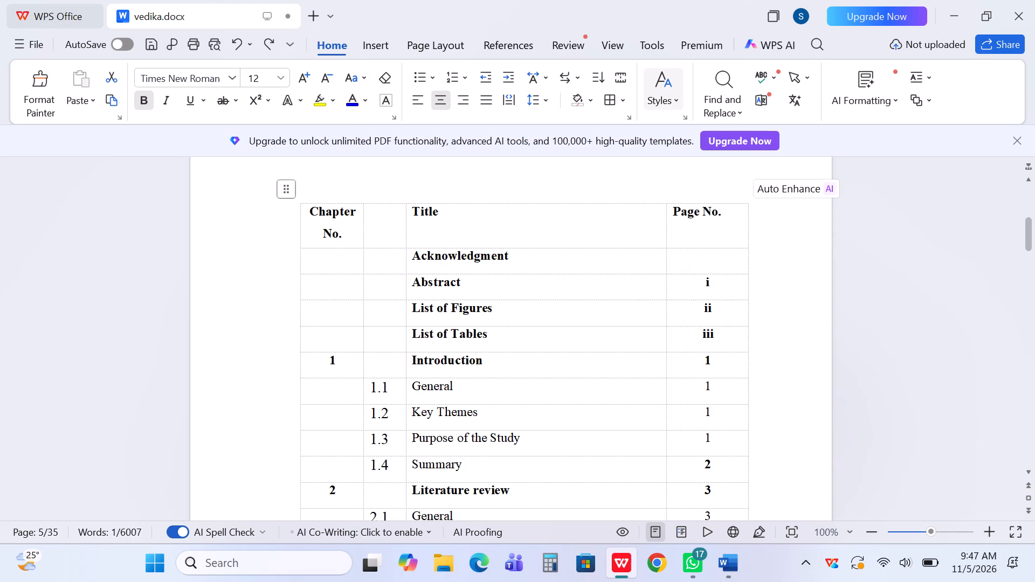
click(287, 194)
click(395, 335)
scroll(268, 270, up, 1)
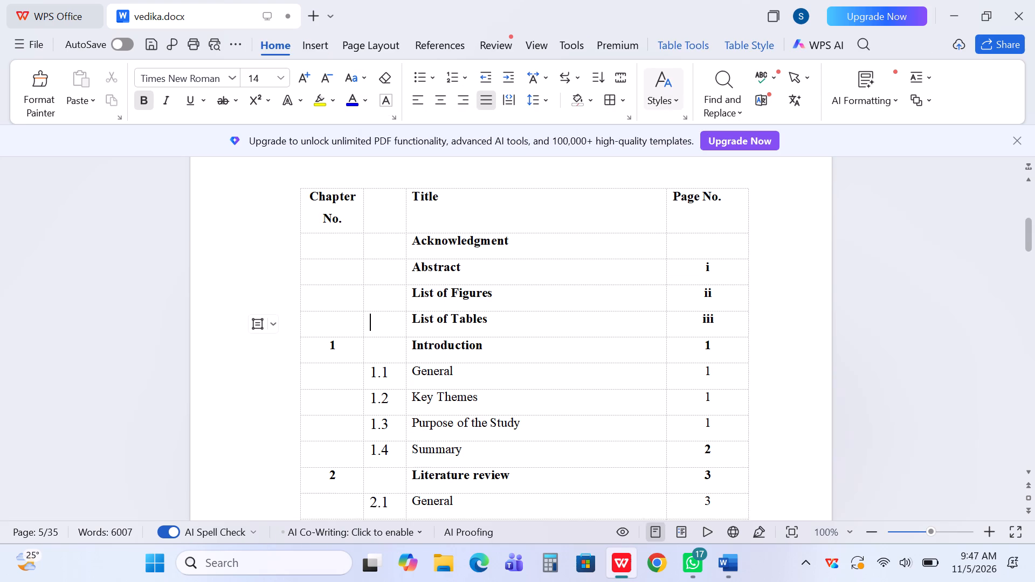
scroll(268, 270, up, 1)
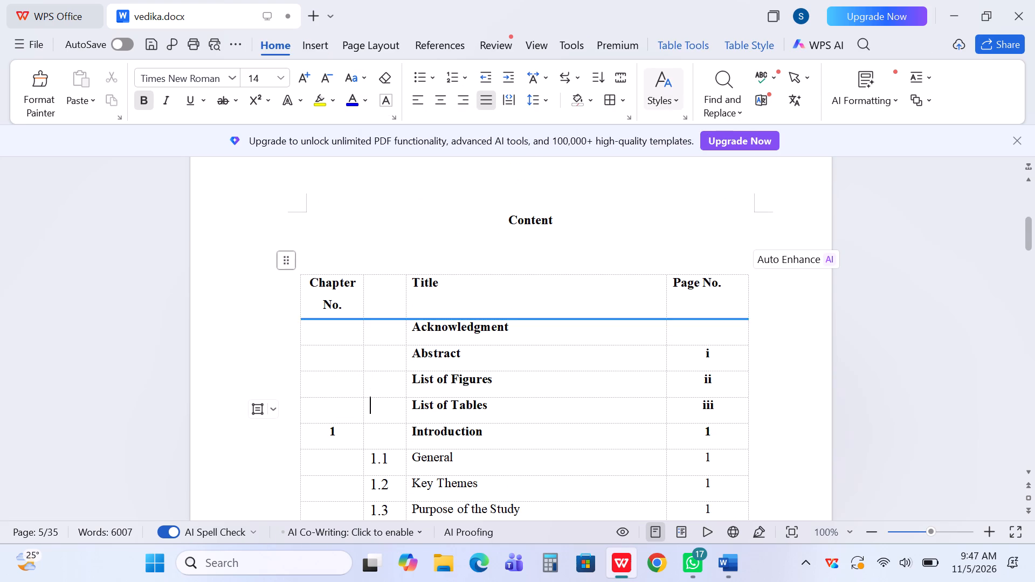
click(288, 261)
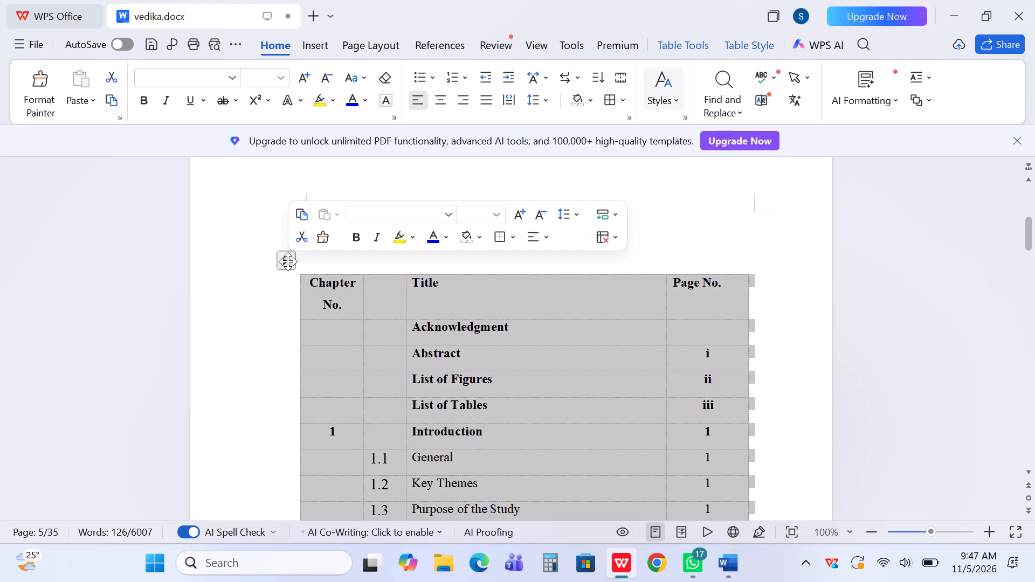
click(508, 239)
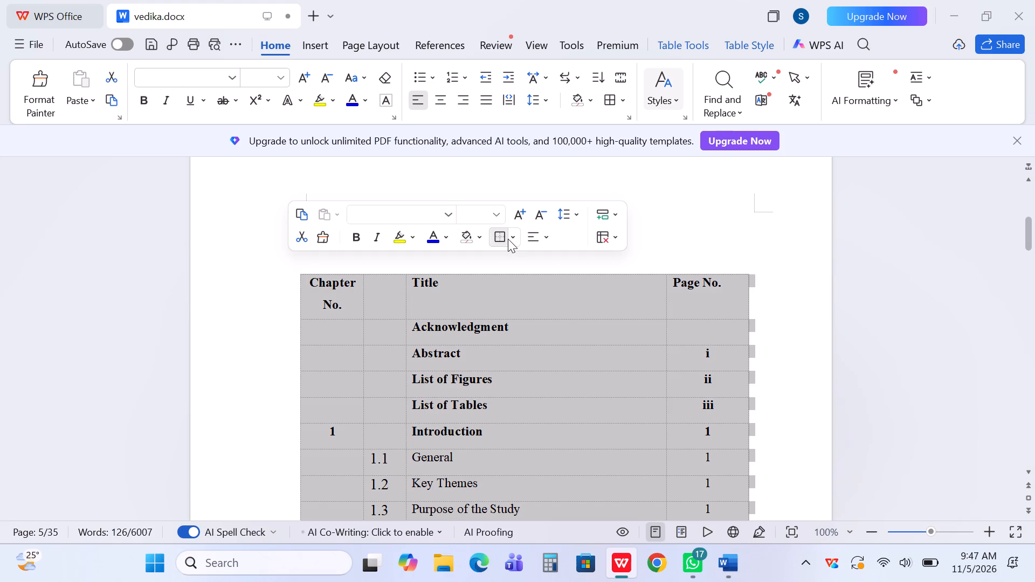
click(515, 239)
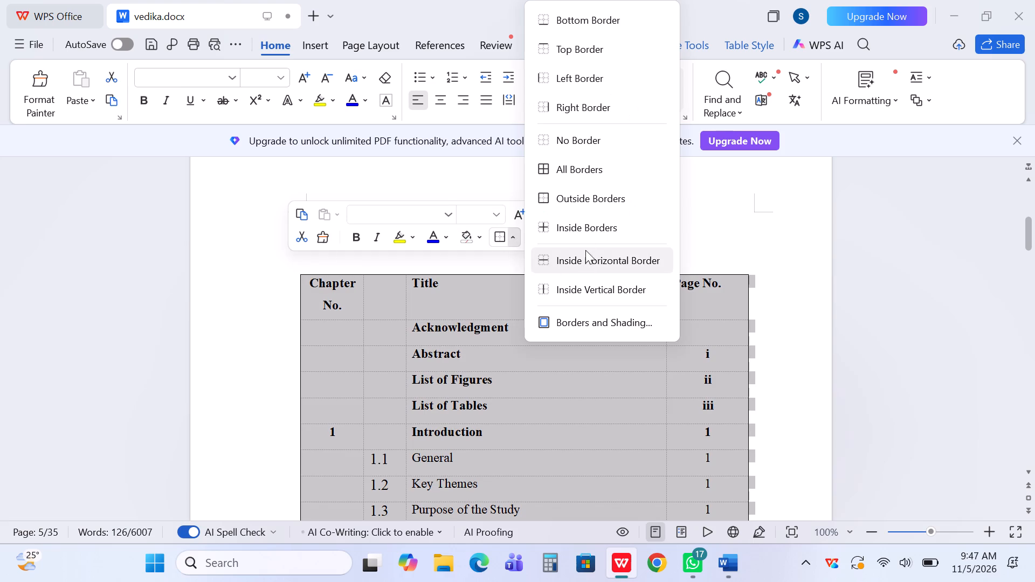
click(605, 167)
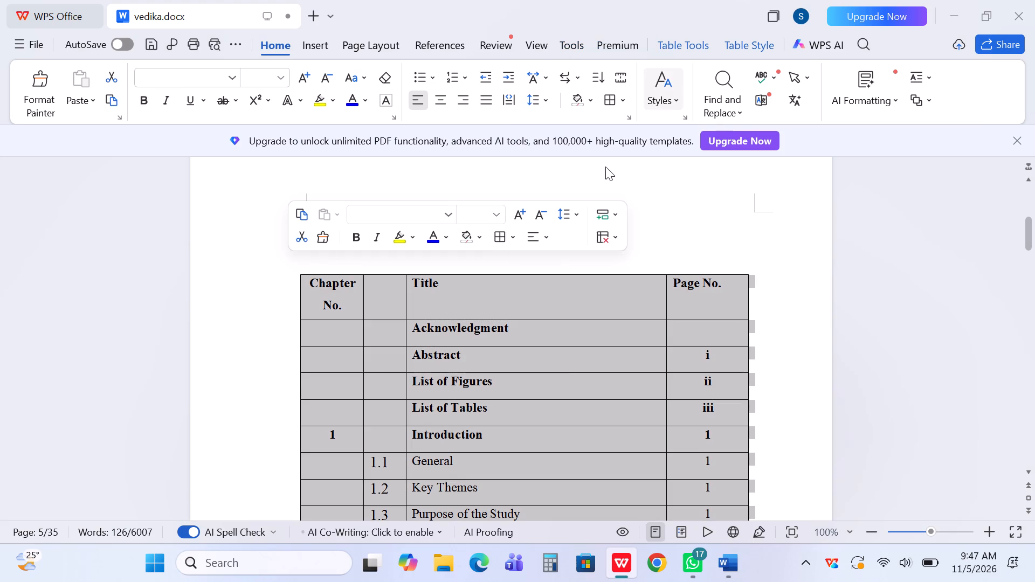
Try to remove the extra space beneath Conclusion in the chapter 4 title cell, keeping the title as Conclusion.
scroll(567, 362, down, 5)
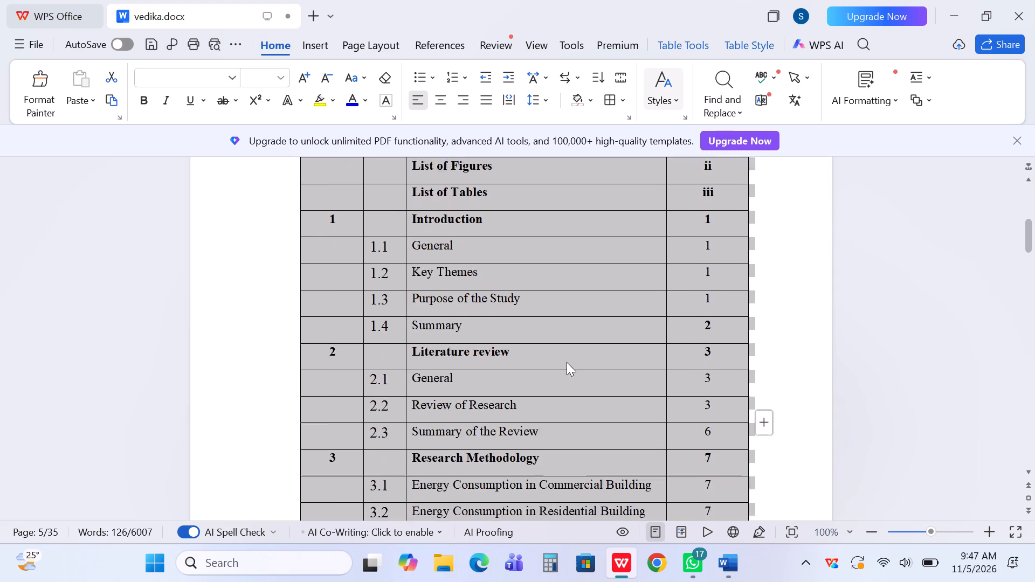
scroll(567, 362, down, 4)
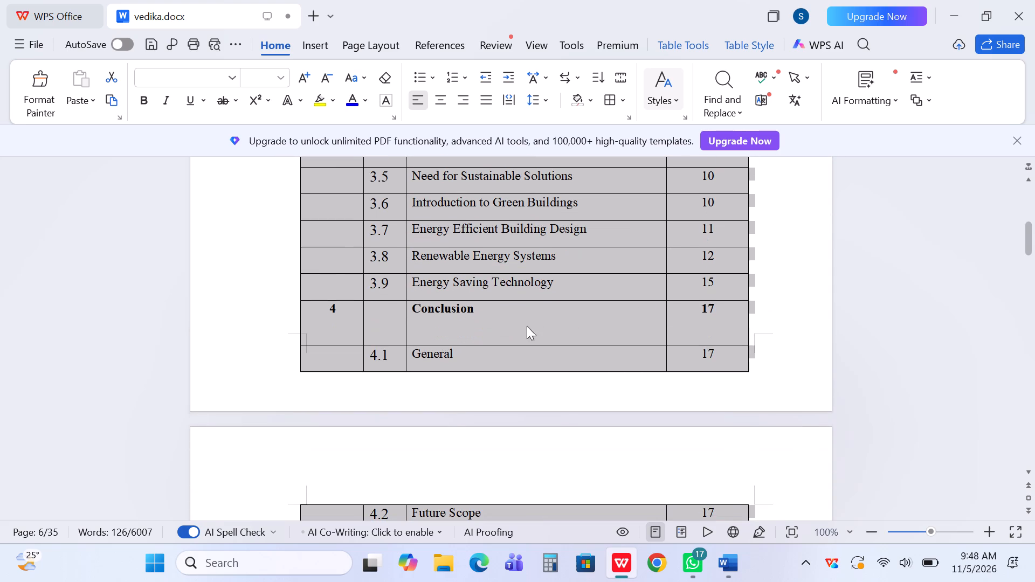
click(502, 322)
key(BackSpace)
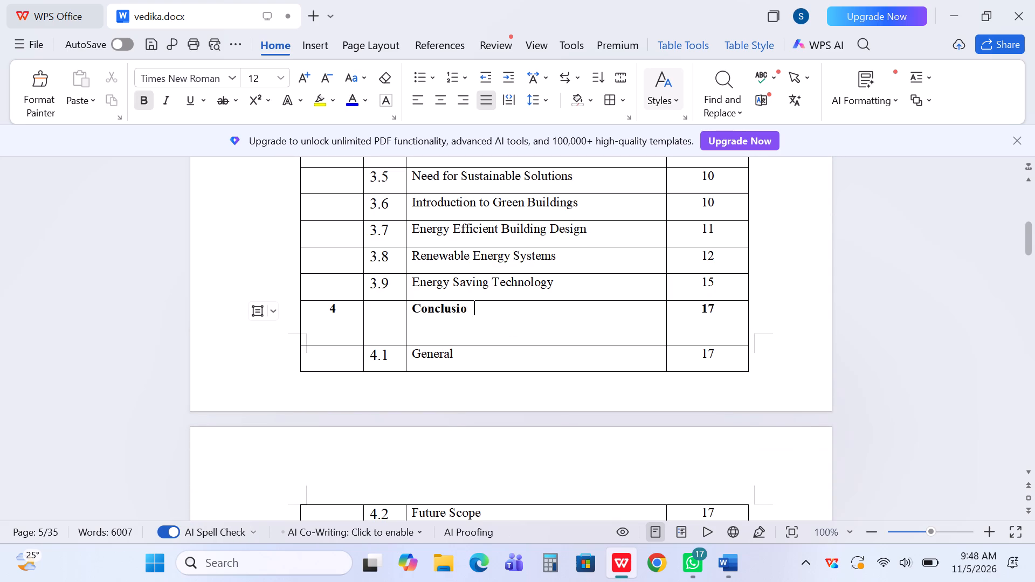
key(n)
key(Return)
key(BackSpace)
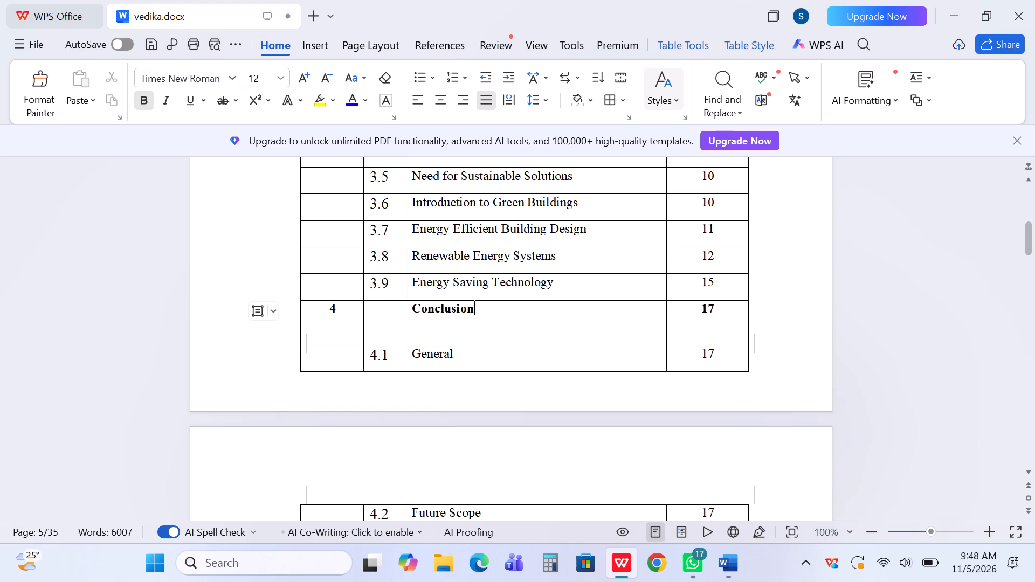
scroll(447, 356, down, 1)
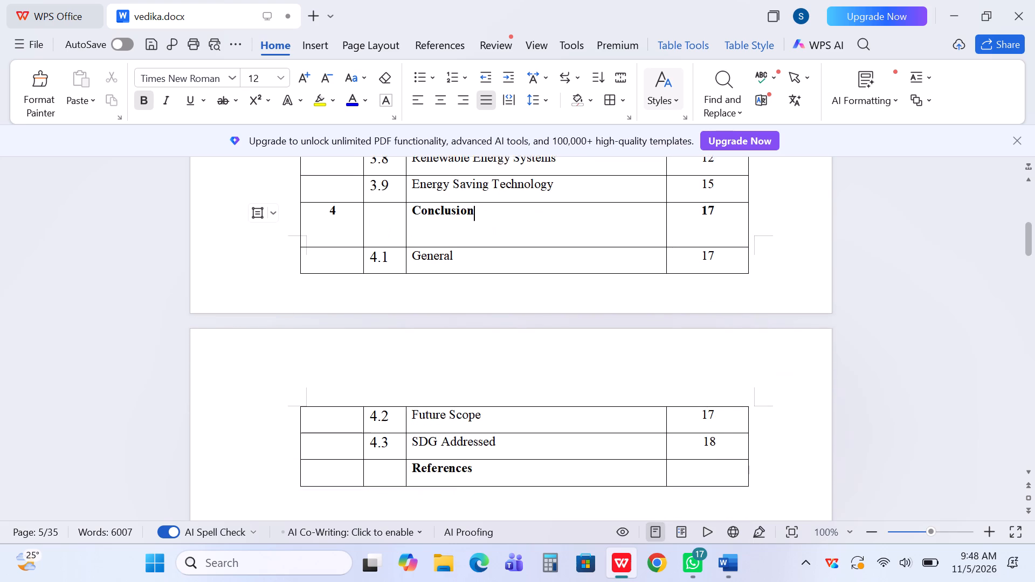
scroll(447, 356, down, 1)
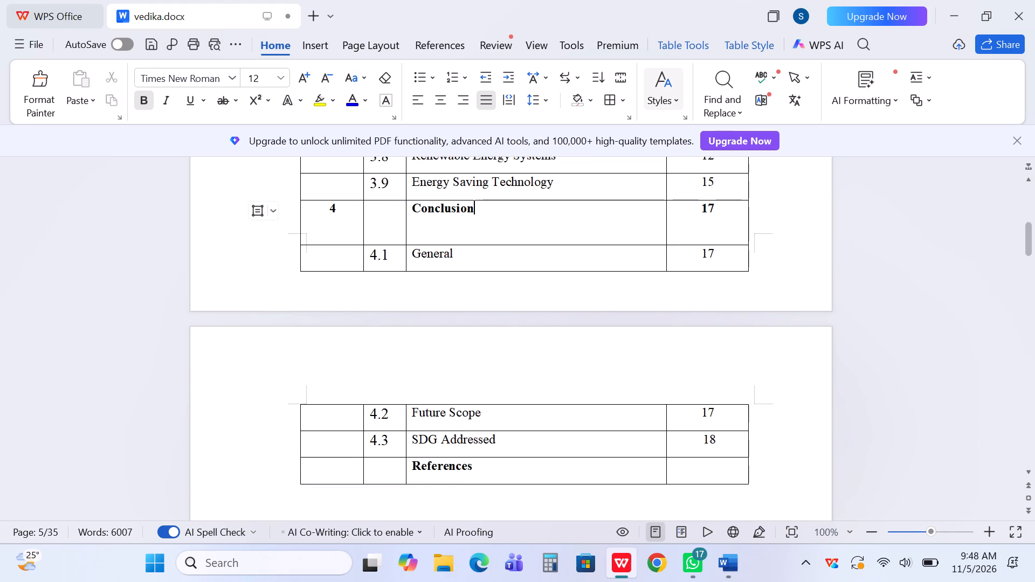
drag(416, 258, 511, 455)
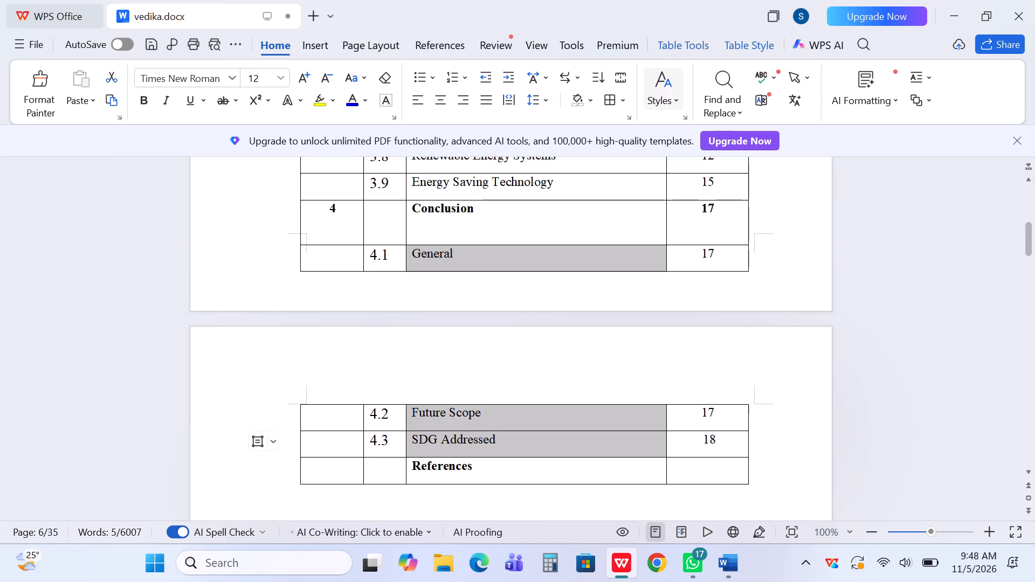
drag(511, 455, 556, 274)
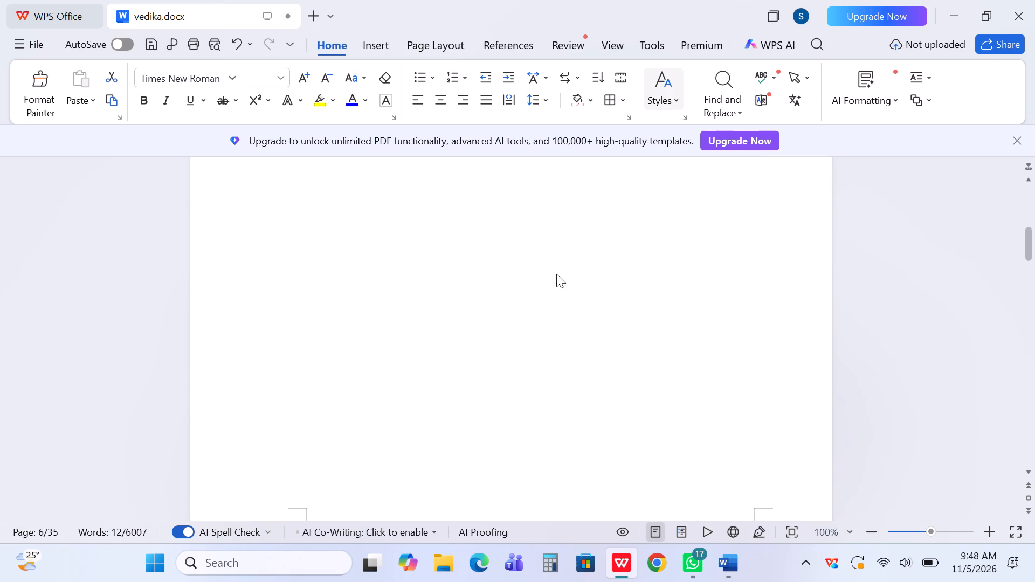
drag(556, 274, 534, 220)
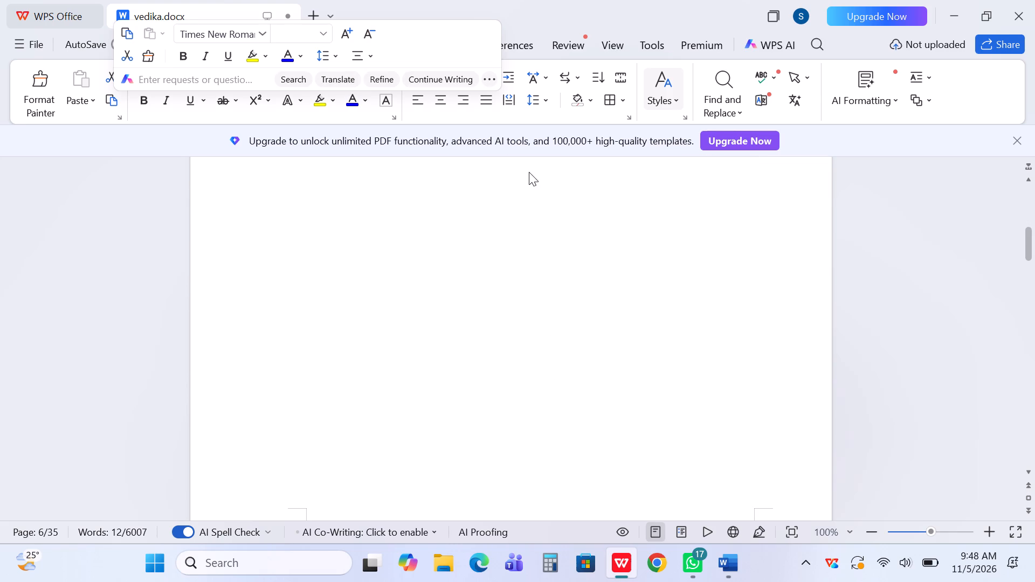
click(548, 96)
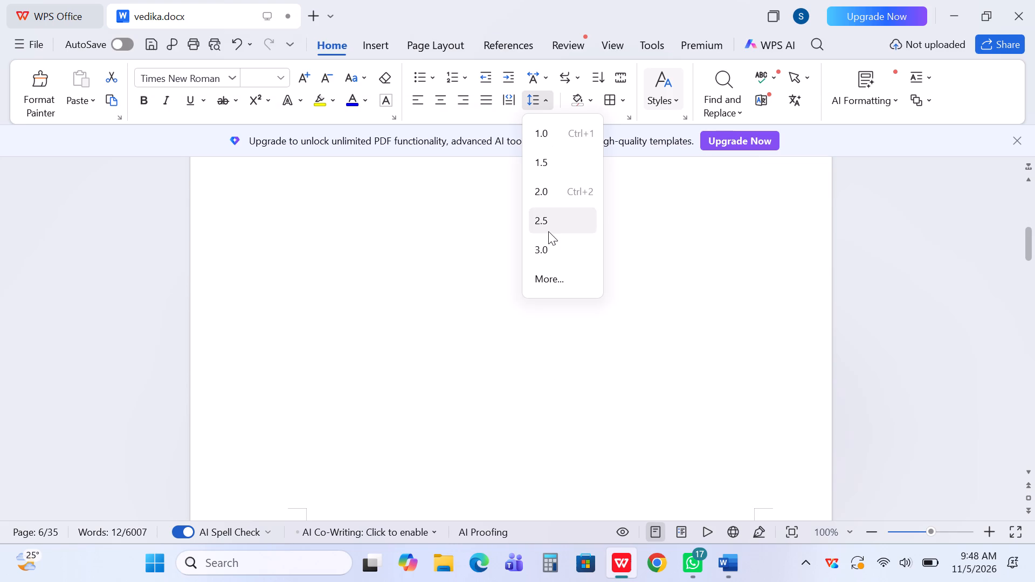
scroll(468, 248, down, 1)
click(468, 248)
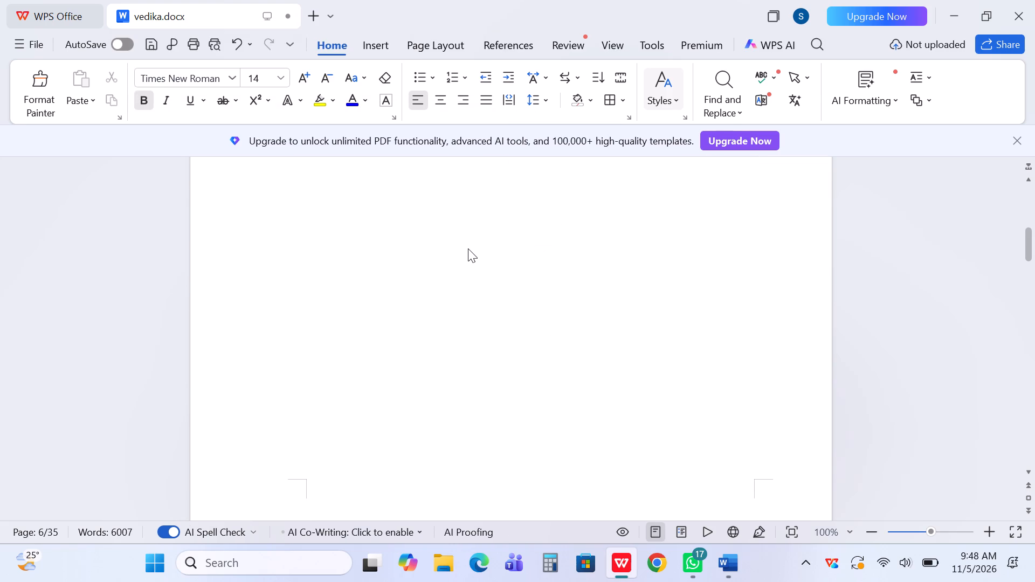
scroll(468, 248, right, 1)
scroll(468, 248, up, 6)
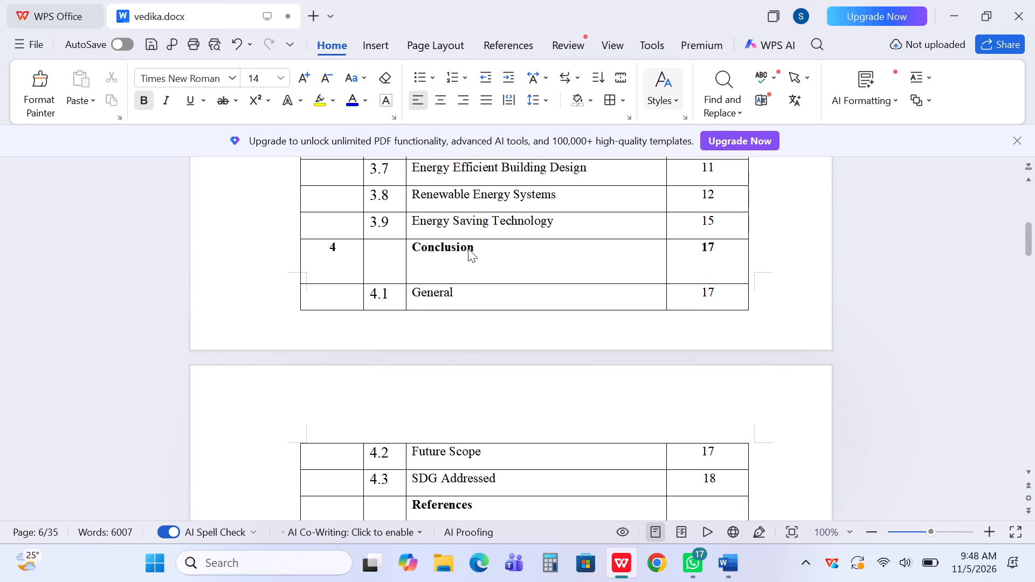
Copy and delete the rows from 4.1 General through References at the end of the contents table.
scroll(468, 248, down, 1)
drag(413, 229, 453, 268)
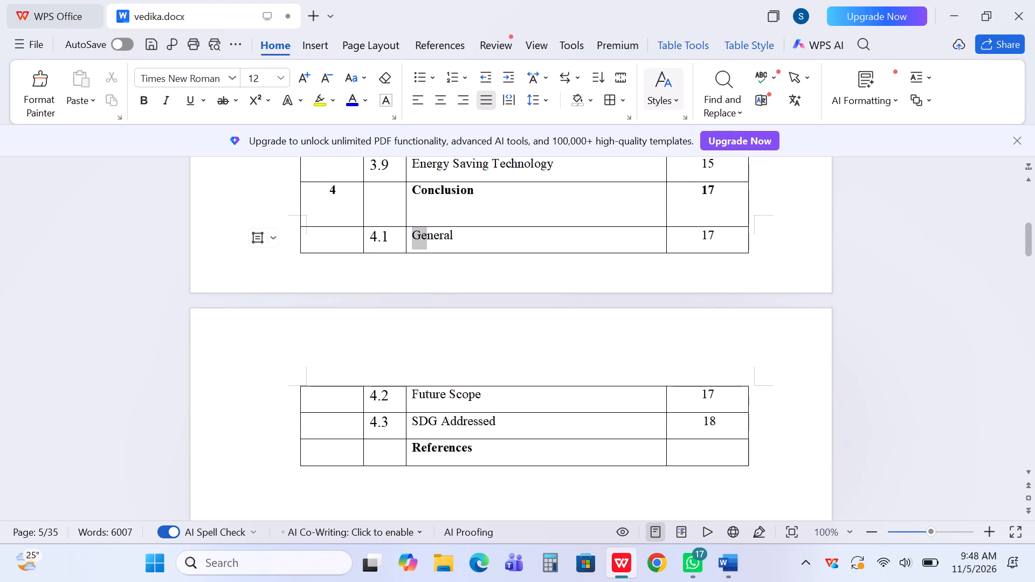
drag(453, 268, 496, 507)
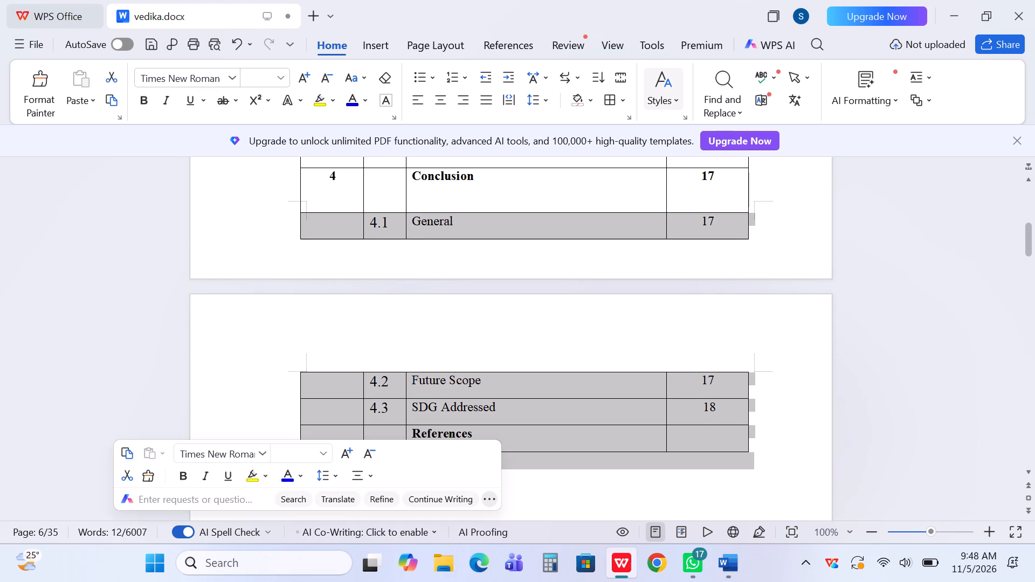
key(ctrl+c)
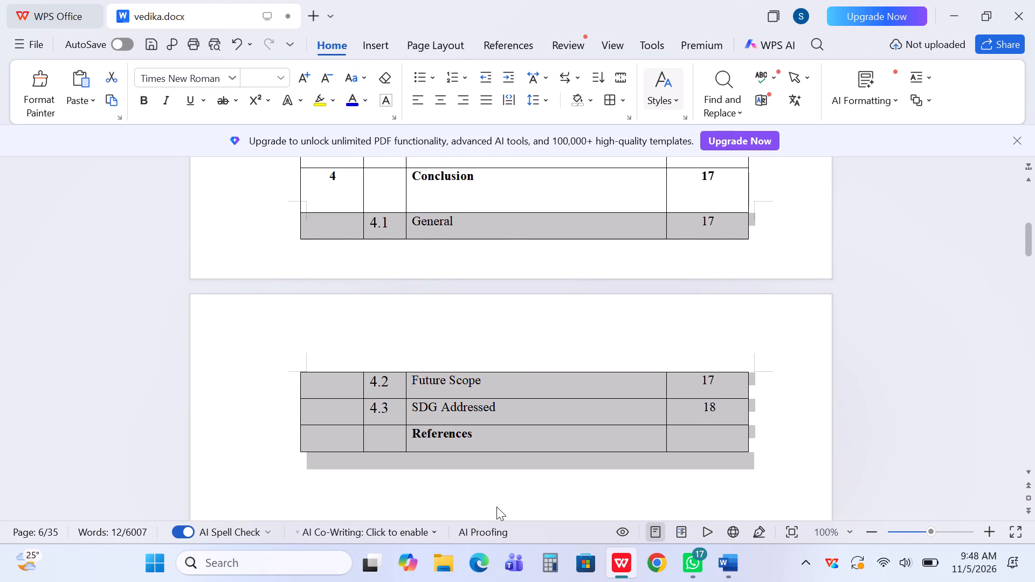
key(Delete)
Examine the contents table and its surrounding pages, from the acknowledgment through the abstract to the List of Figures.
scroll(495, 455, down, 9)
scroll(495, 455, up, 3)
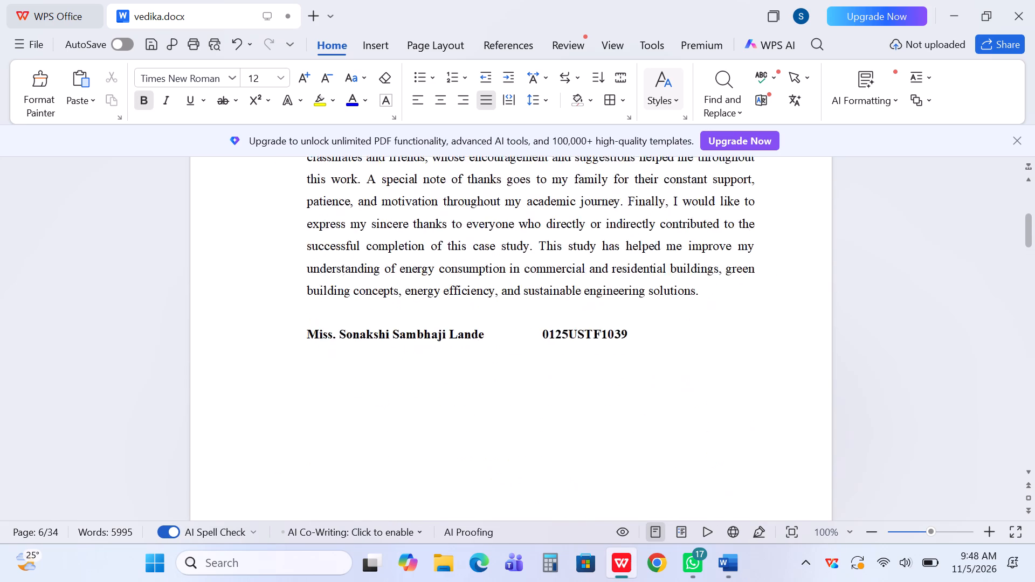
scroll(495, 455, down, 1)
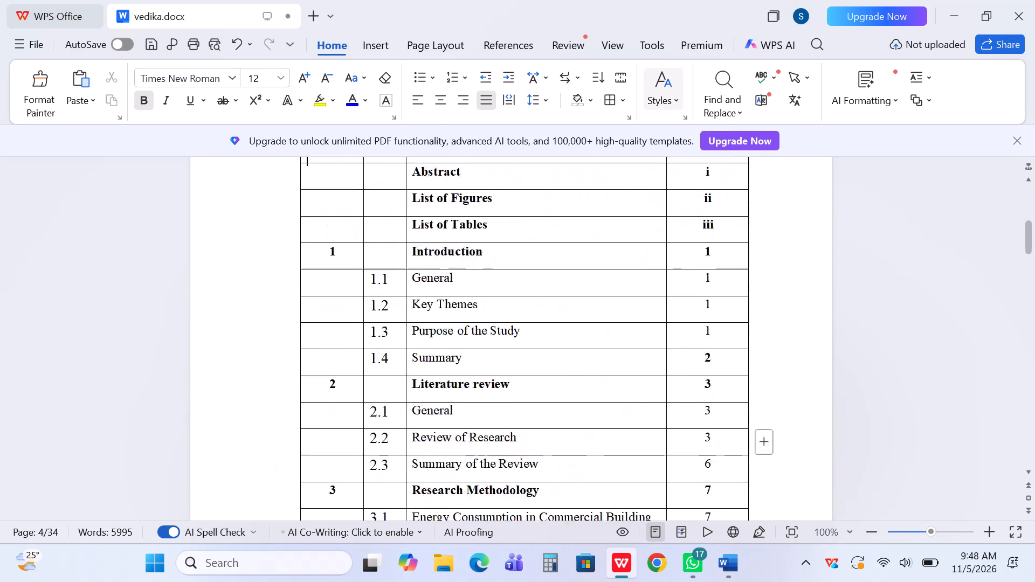
scroll(495, 455, right, 1)
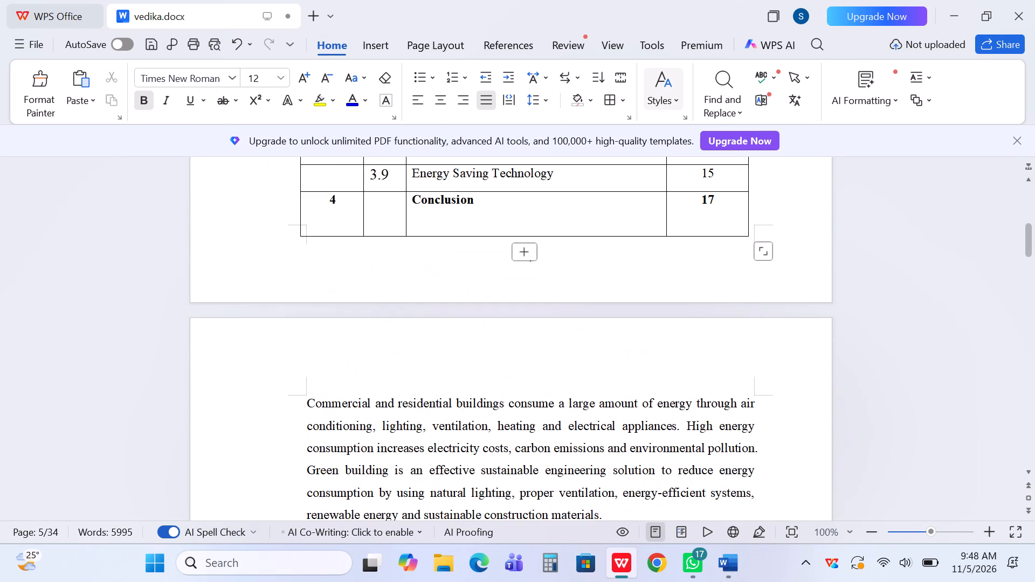
scroll(495, 455, right, 1)
scroll(495, 455, down, 4)
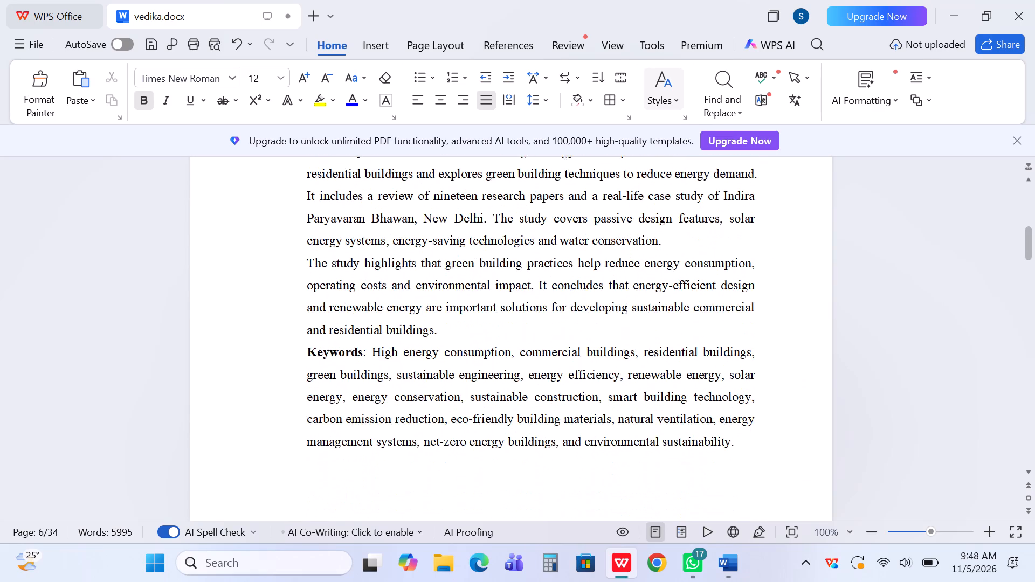
scroll(495, 455, down, 5)
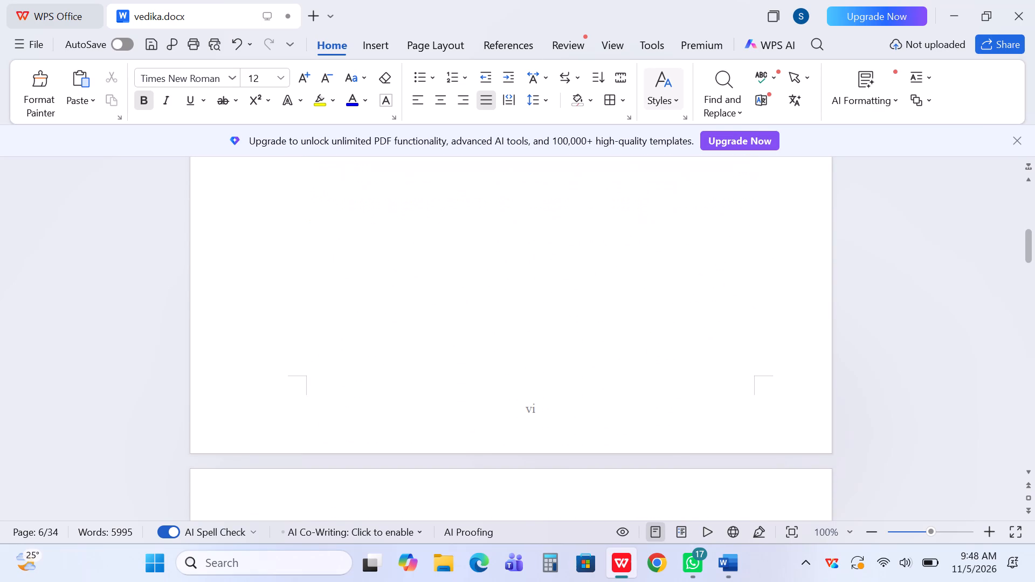
scroll(495, 455, down, 3)
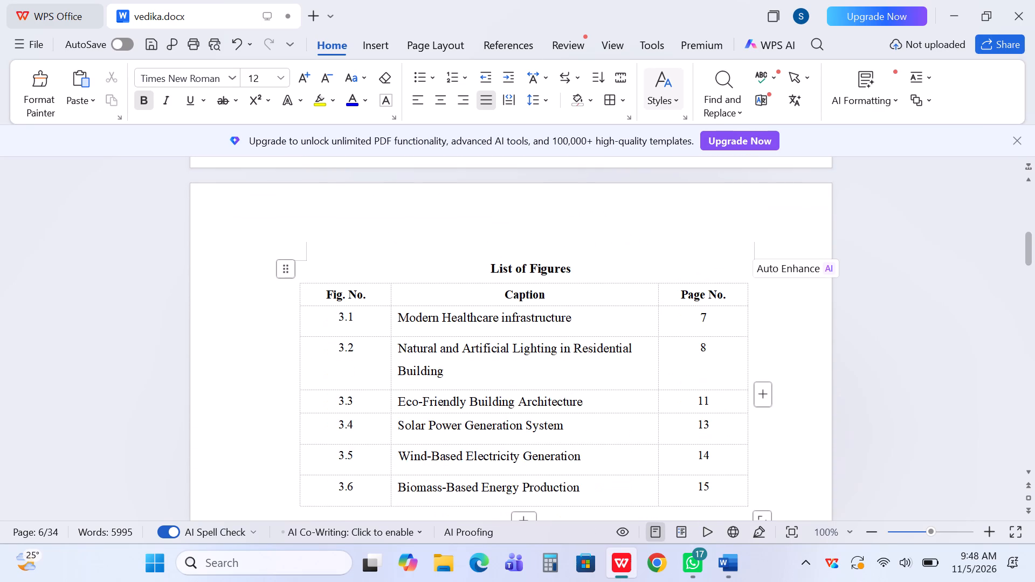
scroll(500, 452, down, 1)
scroll(500, 452, up, 5)
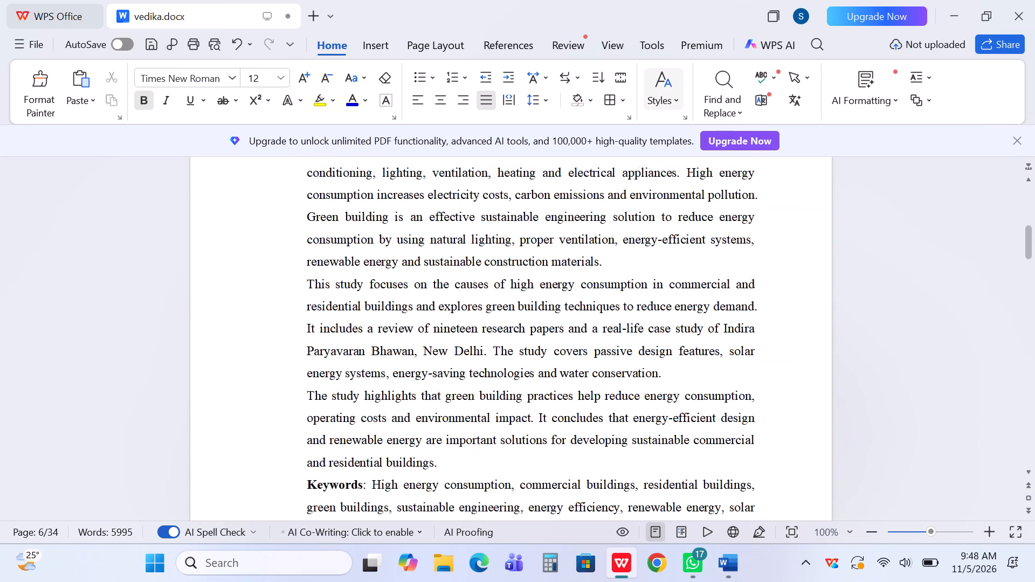
scroll(500, 452, up, 2)
scroll(496, 477, down, 1)
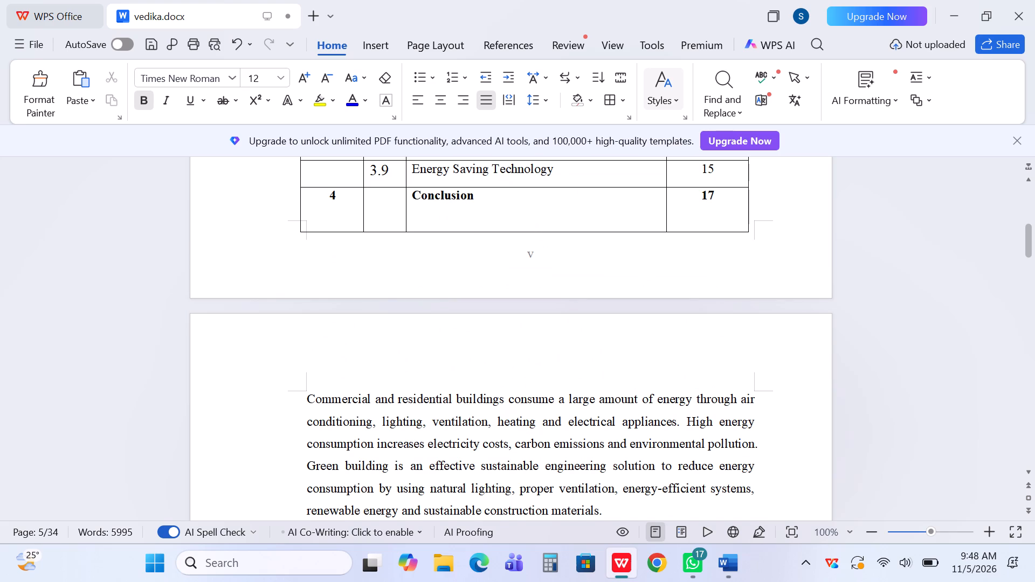
scroll(496, 477, down, 1)
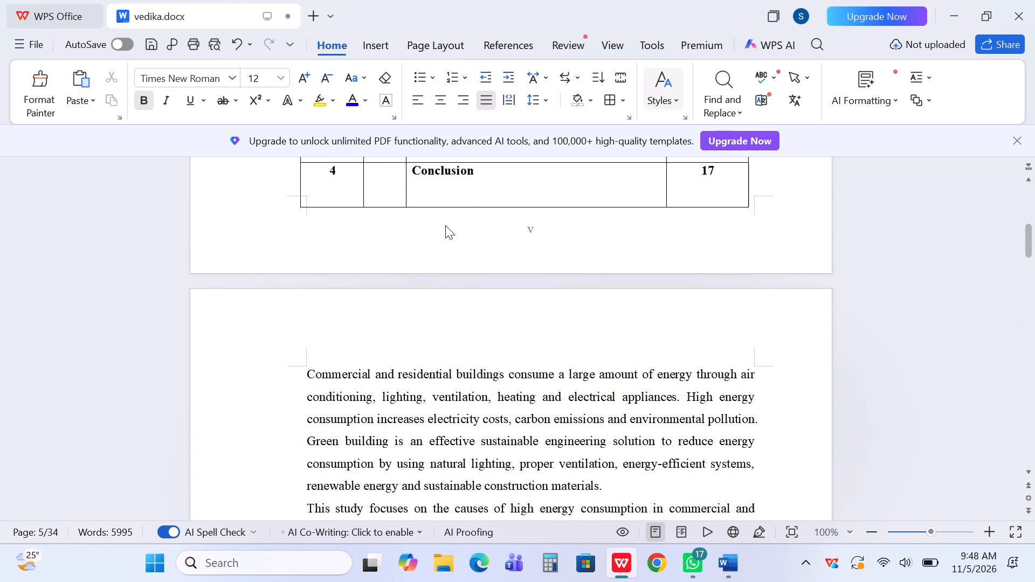
scroll(450, 192, up, 1)
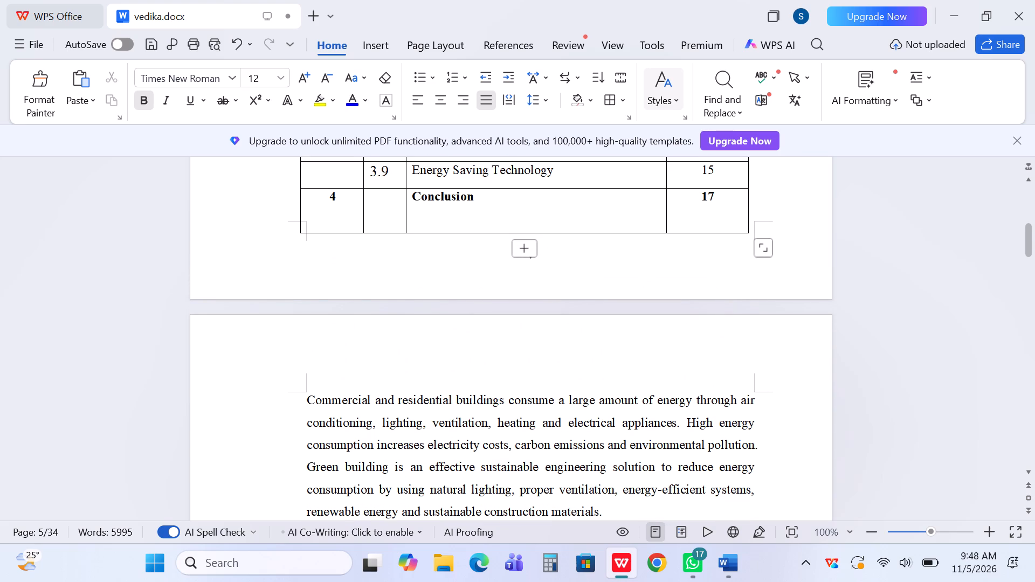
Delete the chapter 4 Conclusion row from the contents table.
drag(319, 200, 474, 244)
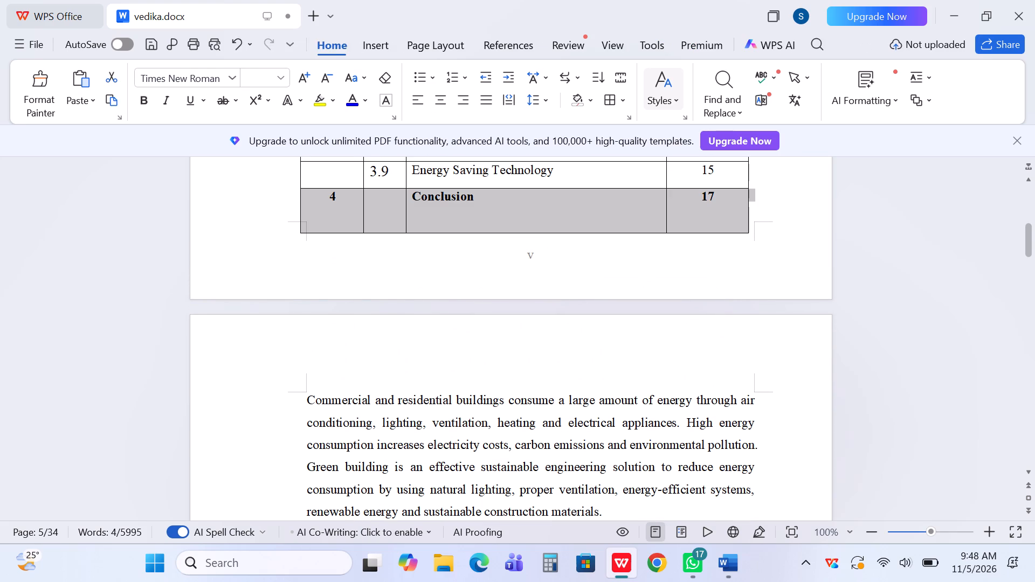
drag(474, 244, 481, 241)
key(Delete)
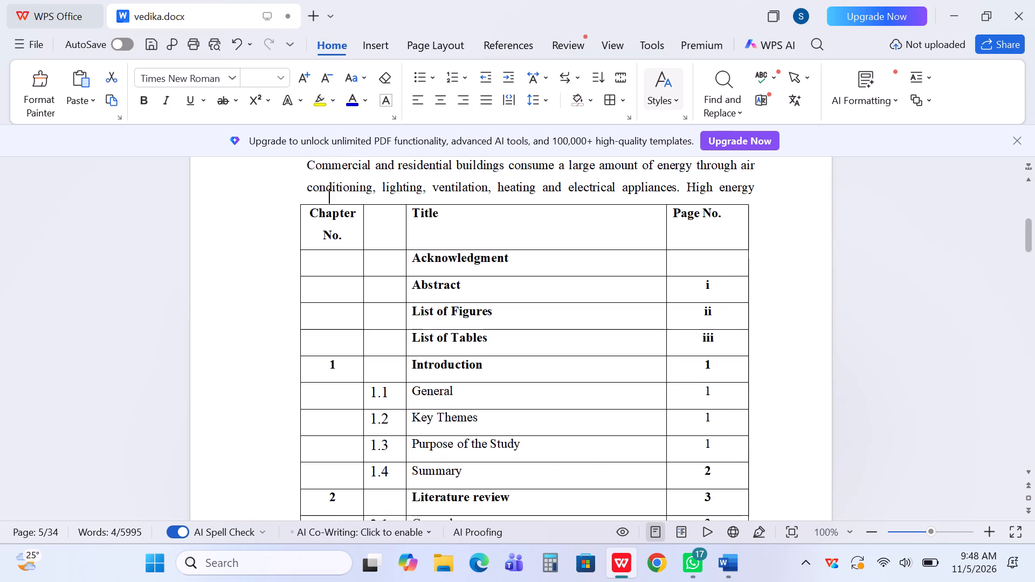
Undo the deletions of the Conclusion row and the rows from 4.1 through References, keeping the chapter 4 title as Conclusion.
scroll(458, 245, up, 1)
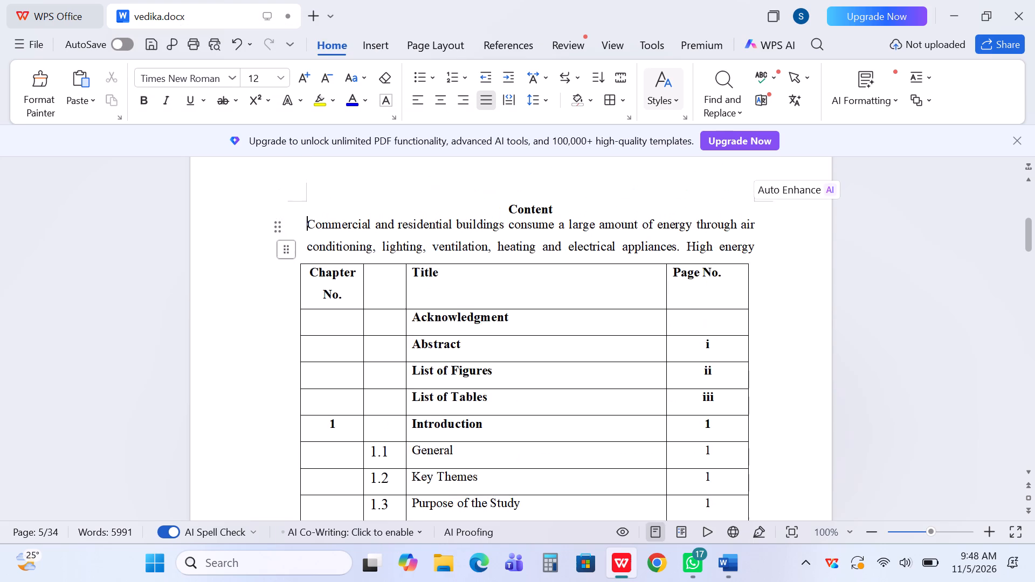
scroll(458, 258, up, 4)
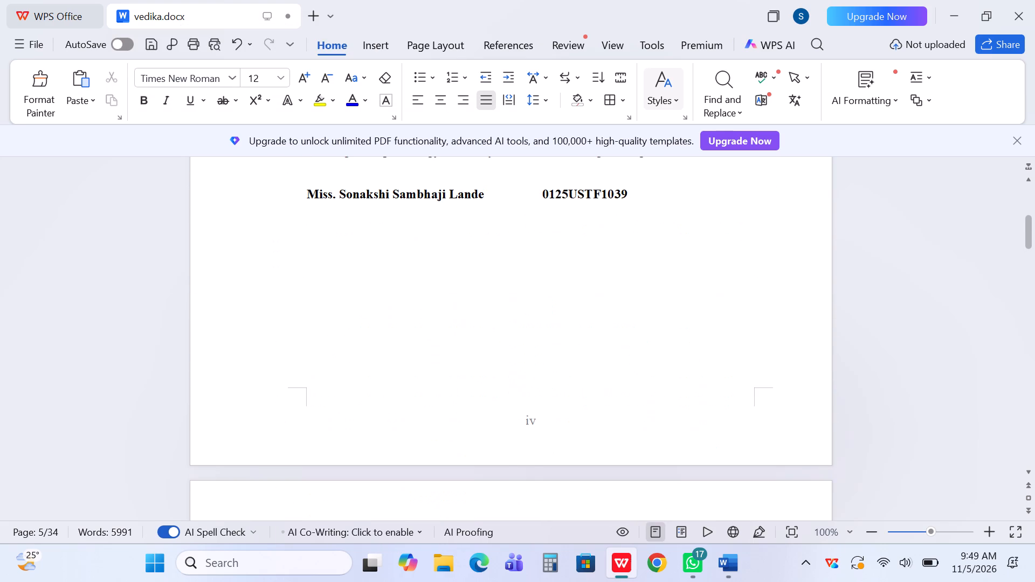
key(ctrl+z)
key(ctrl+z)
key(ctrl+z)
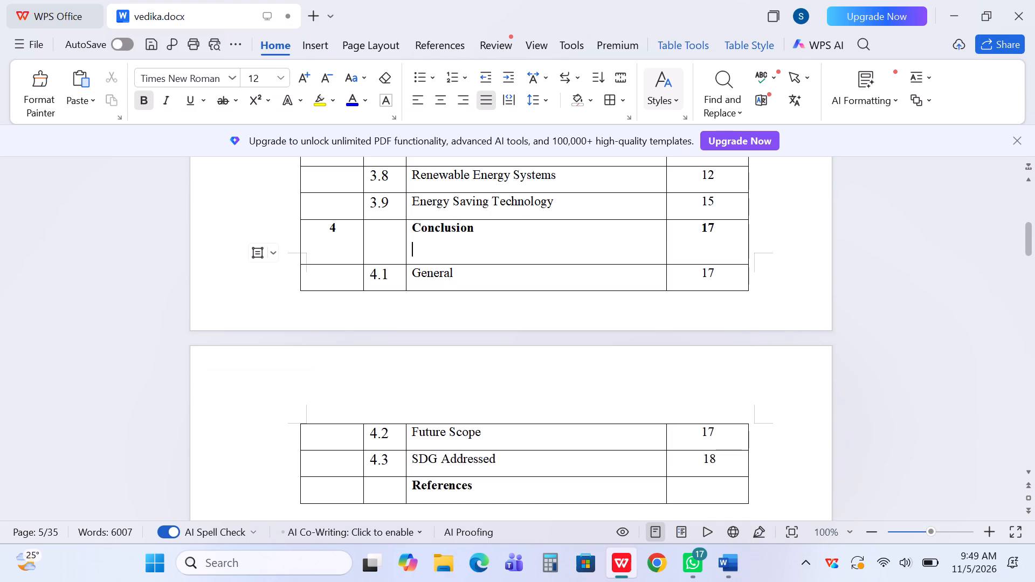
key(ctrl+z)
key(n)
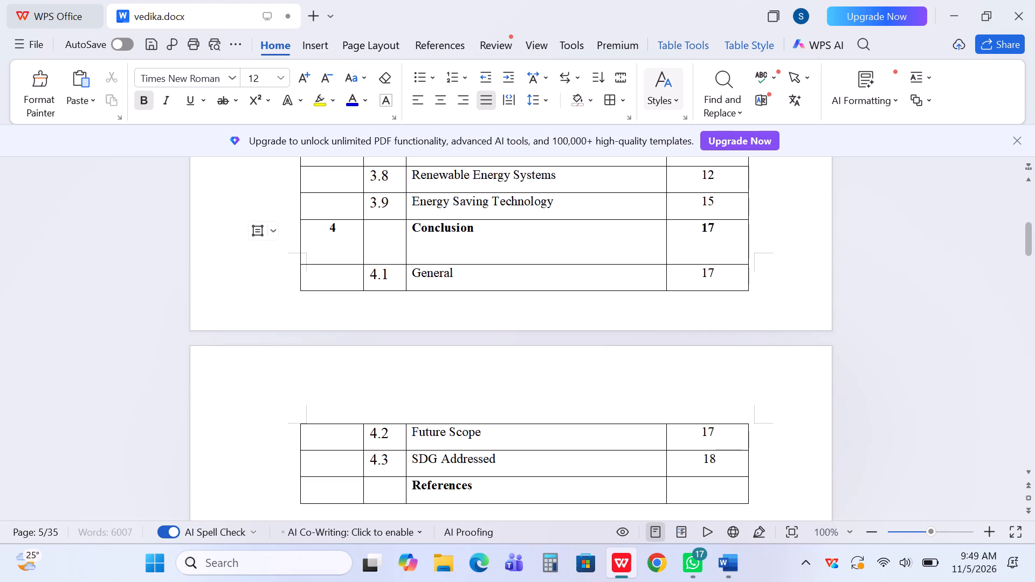
Move the References row above the 4.2 Future Scope row and clear its text.
scroll(556, 418, down, 8)
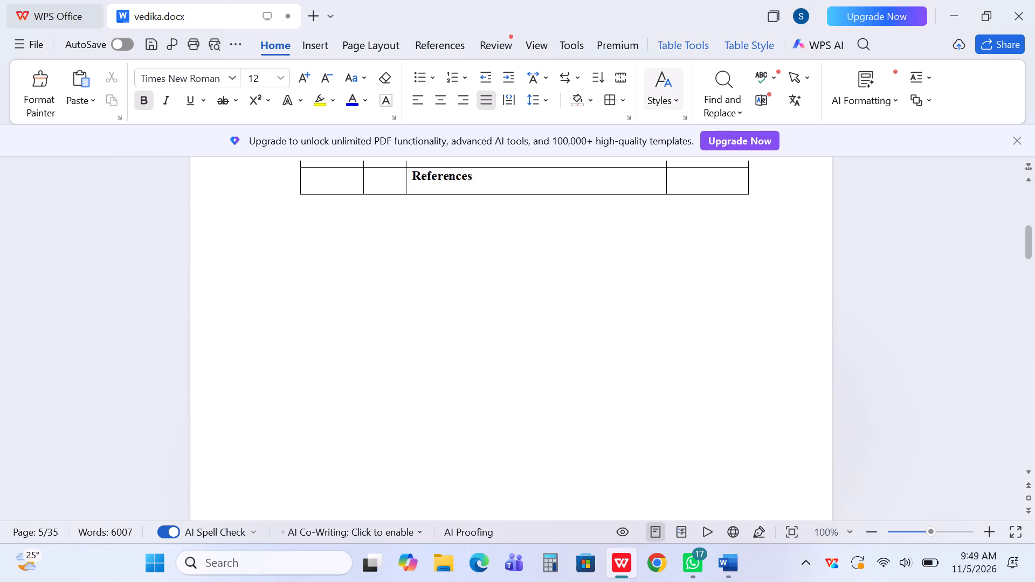
scroll(556, 418, down, 4)
scroll(556, 418, up, 2)
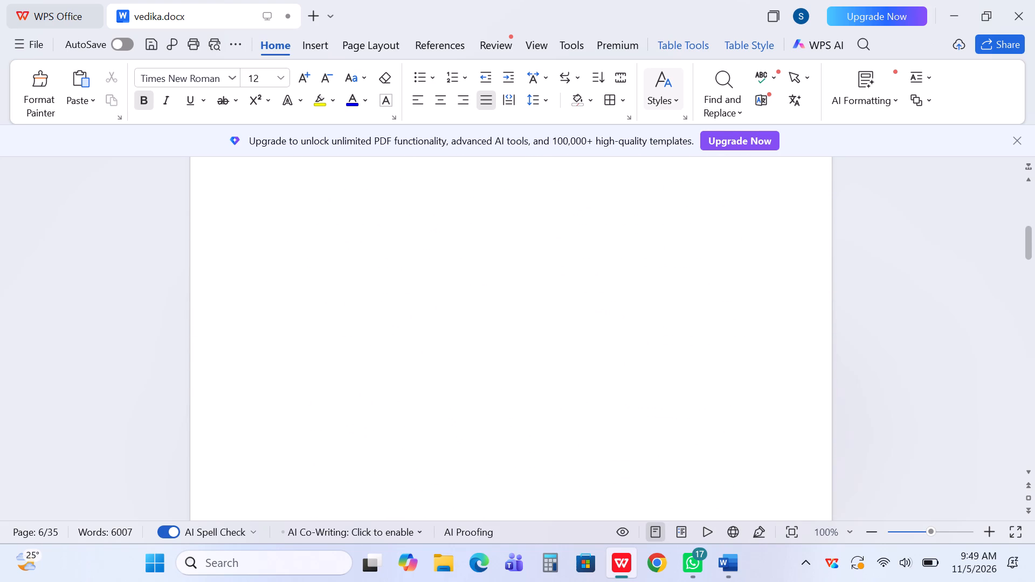
scroll(556, 418, up, 1)
right_click(556, 418)
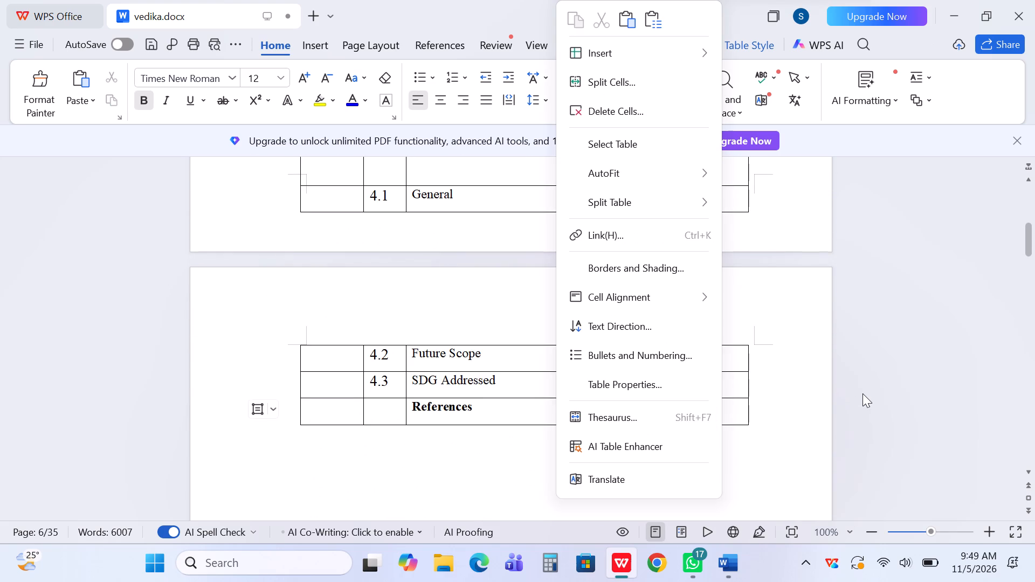
drag(862, 393, 739, 401)
drag(739, 401, 694, 349)
key(Delete)
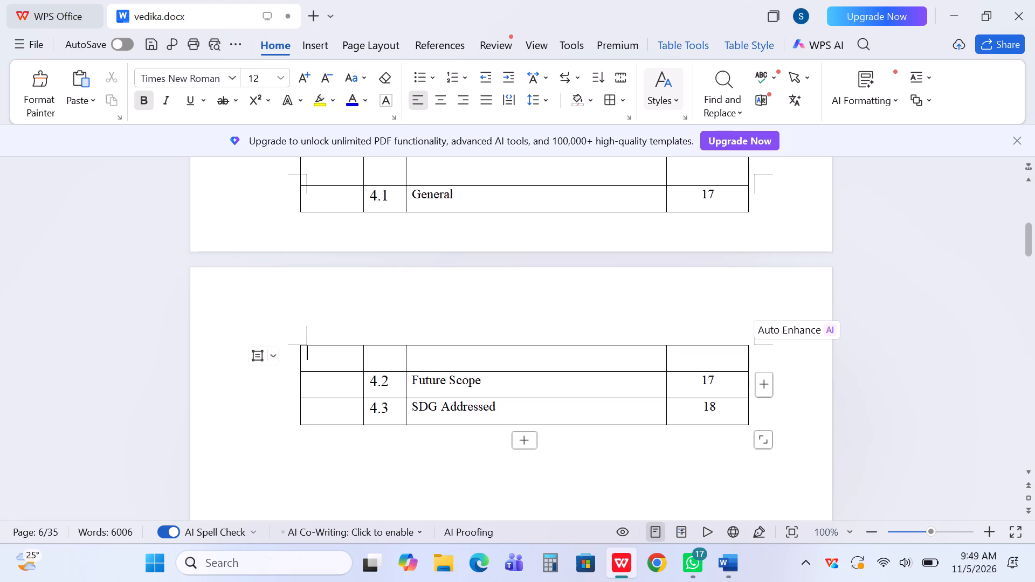
Clear the title SDG Addressed and its page number from row 4.3 of the contents table.
click(695, 409)
drag(695, 409, 520, 414)
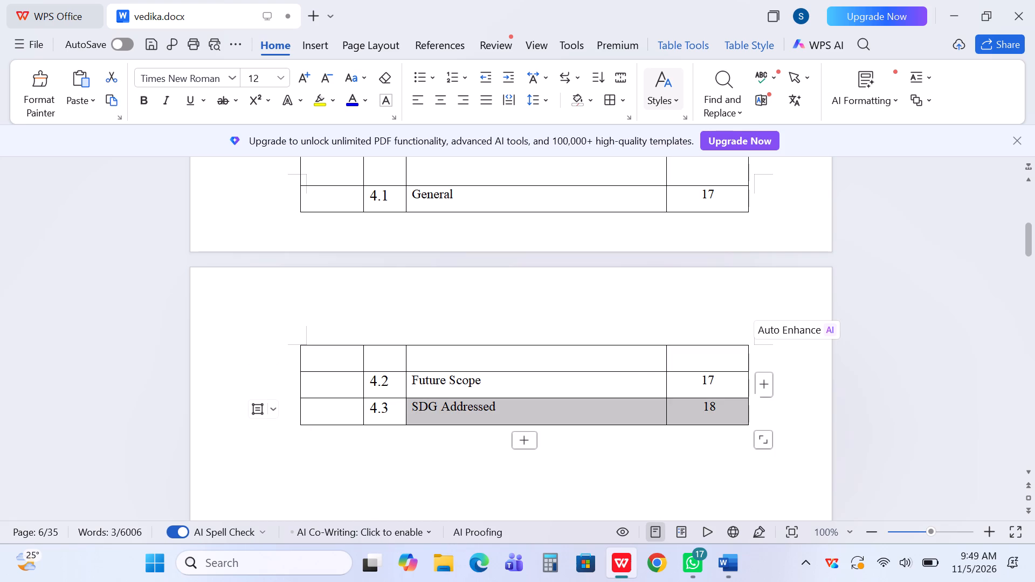
drag(520, 414, 517, 412)
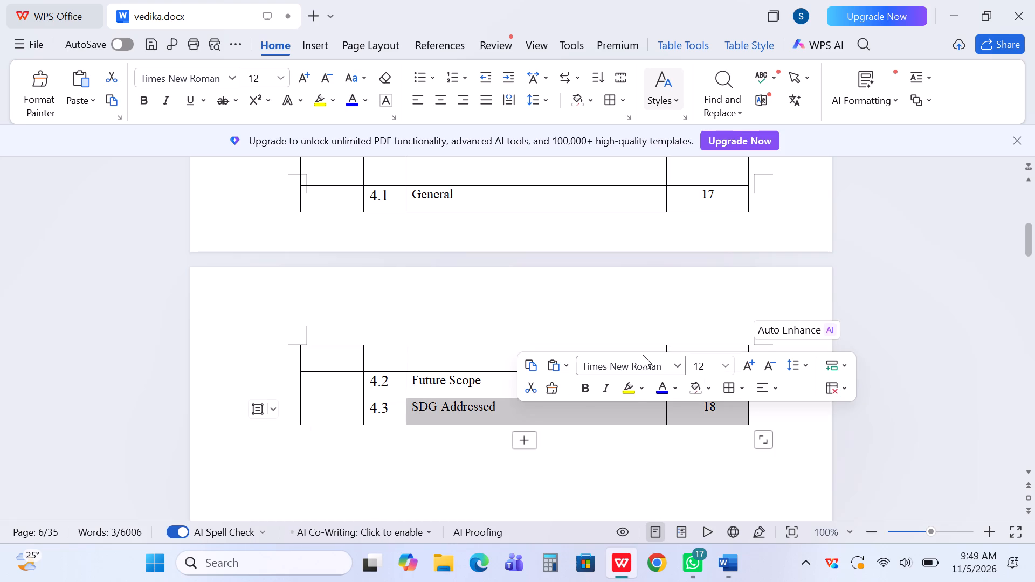
key(Delete)
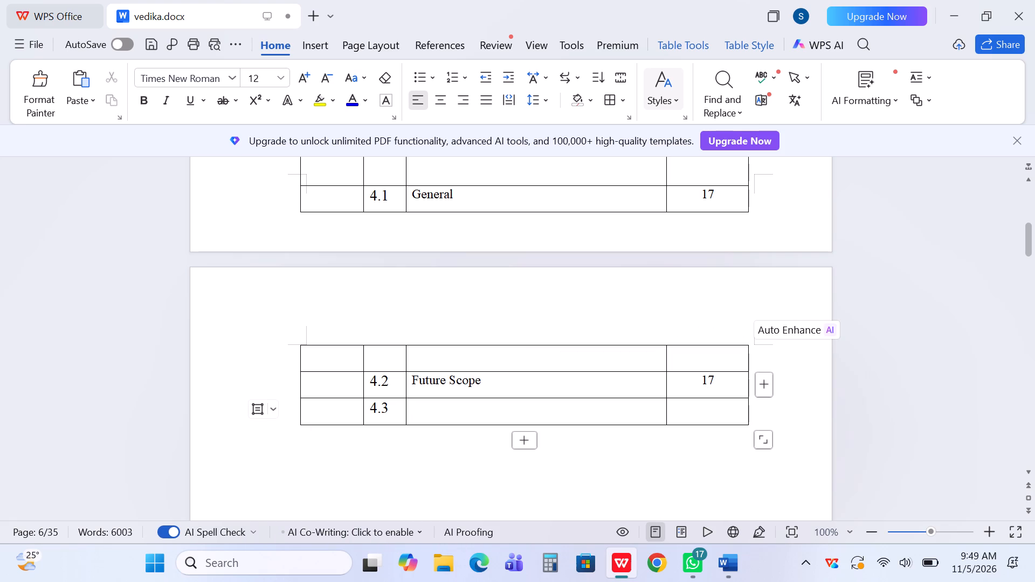
Clear the title Future Scope and its page number from row 4.2 of the contents table.
drag(701, 391, 409, 358)
key(Delete)
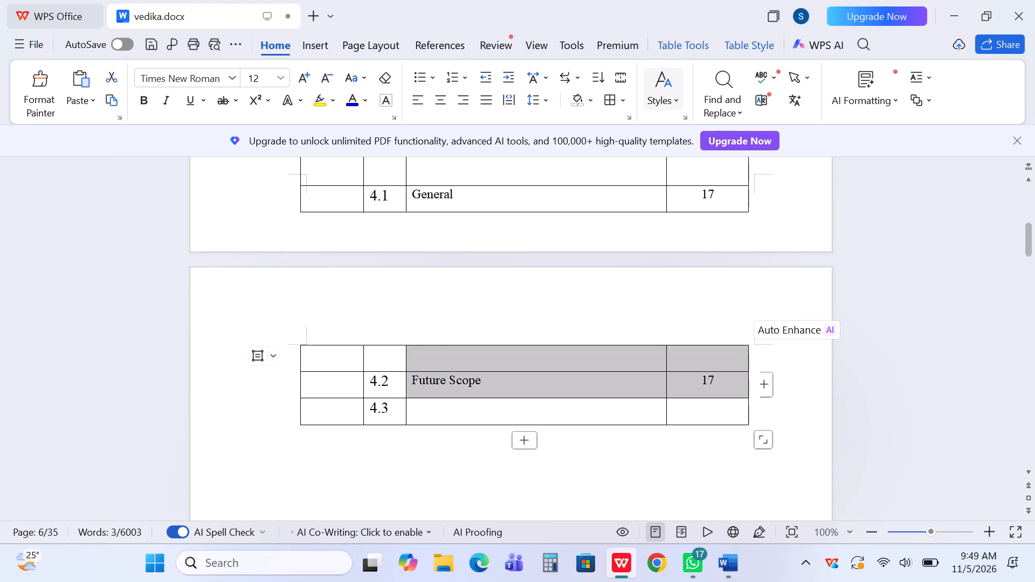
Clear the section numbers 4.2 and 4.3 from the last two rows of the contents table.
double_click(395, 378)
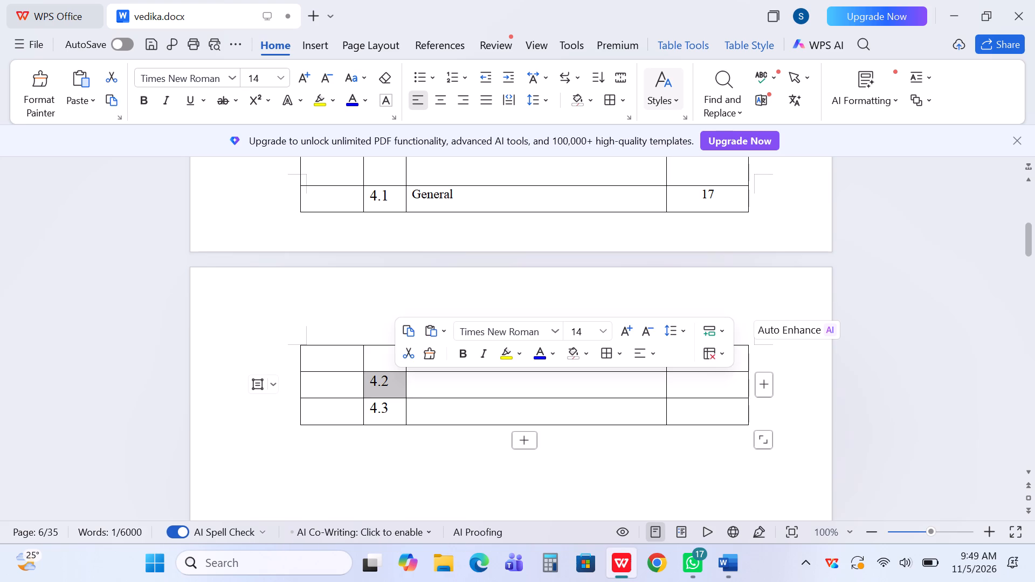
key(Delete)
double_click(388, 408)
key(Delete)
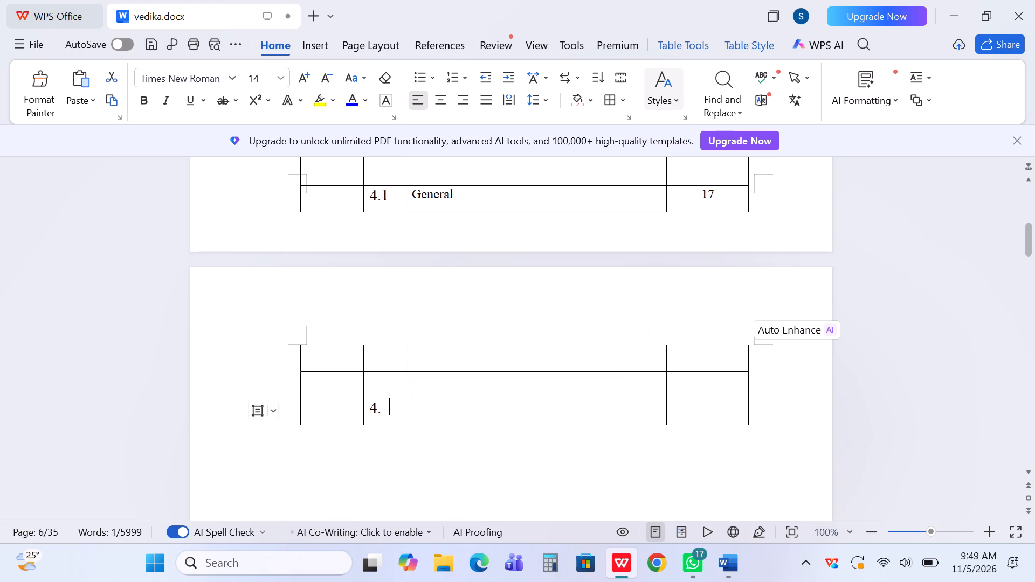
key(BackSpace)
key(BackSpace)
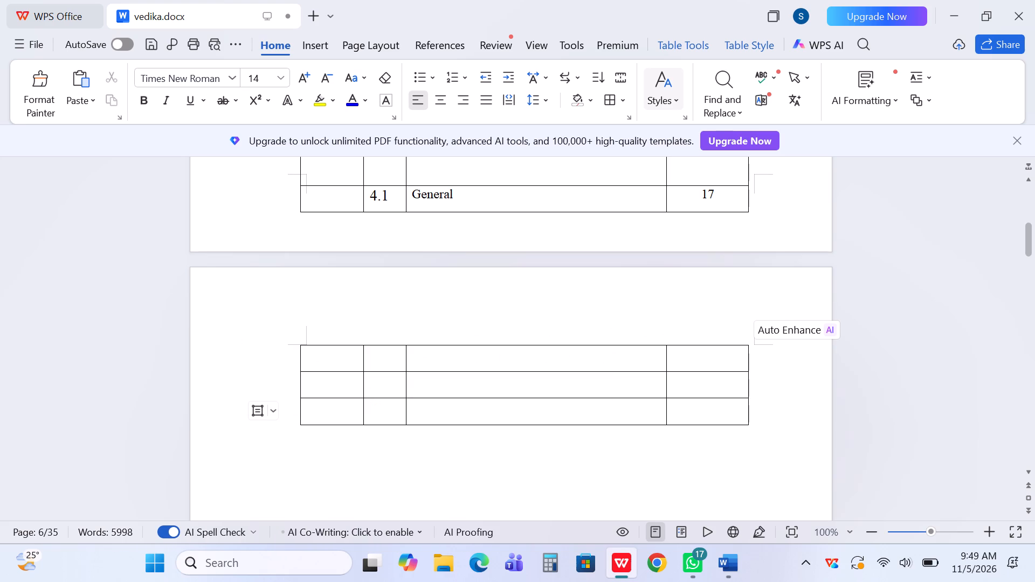
Delete the contents table's rows from chapter 4 Conclusion down through the blank rows spilling onto the following page.
double_click(505, 378)
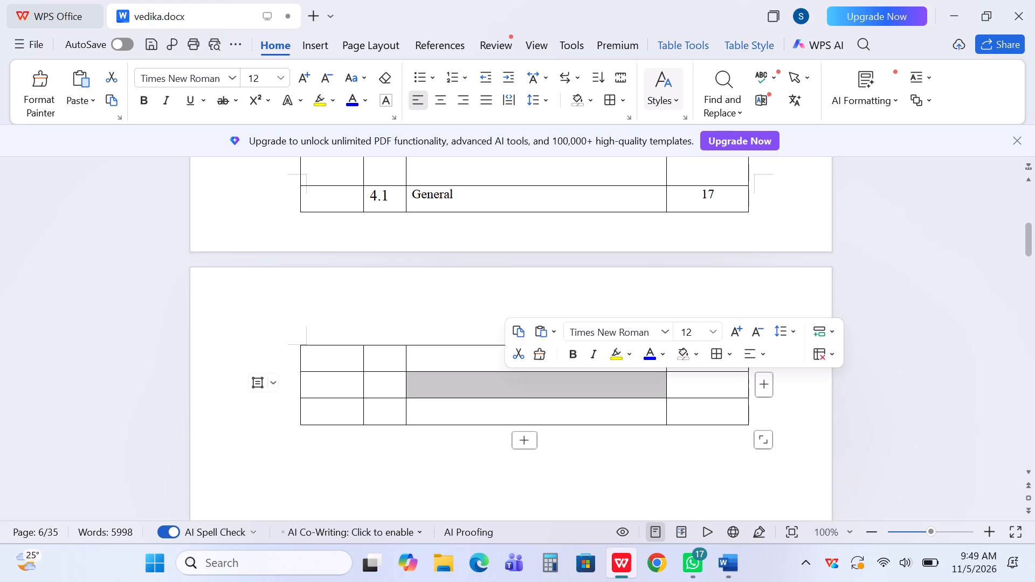
scroll(469, 214, up, 1)
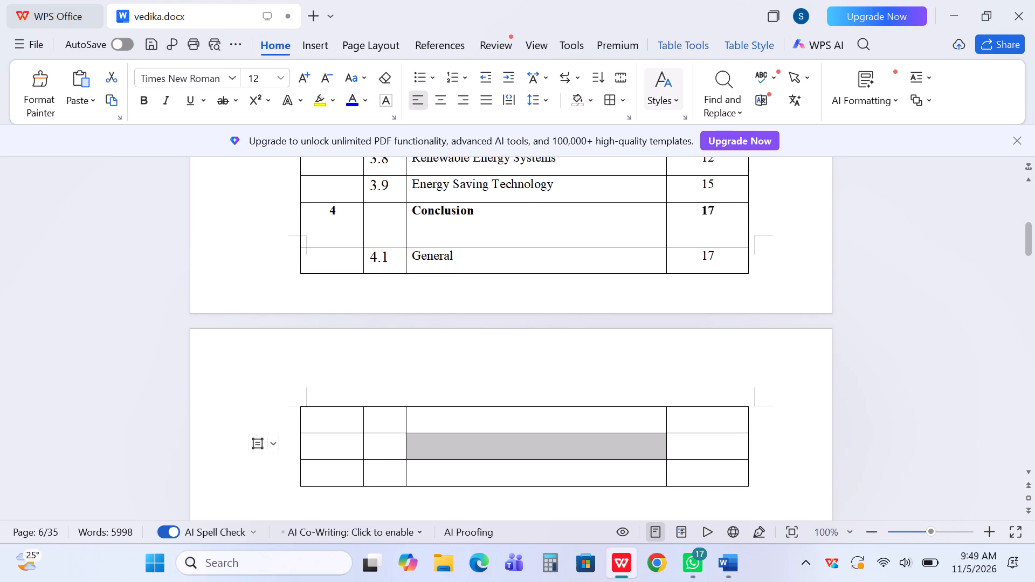
drag(331, 202, 468, 211)
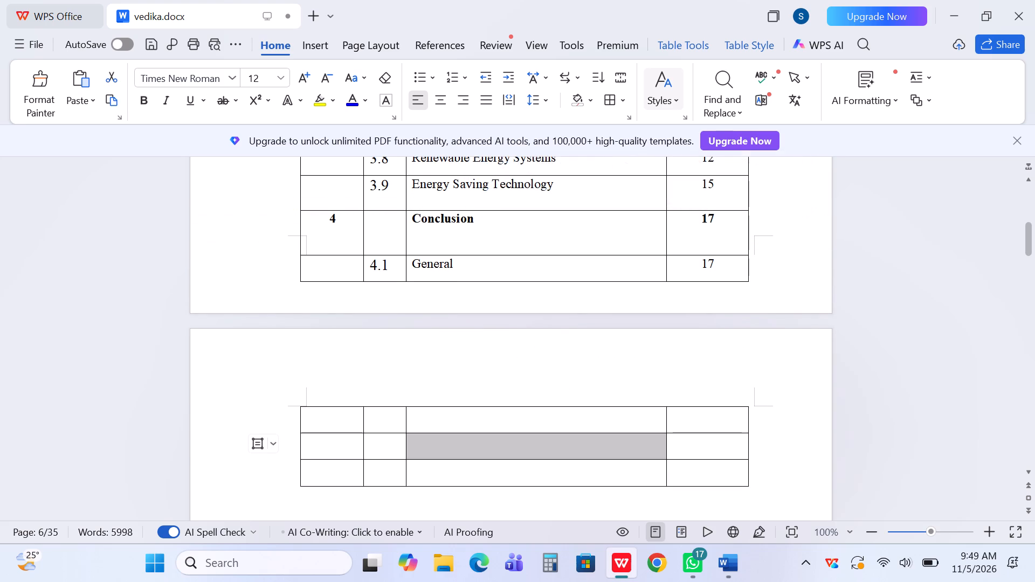
click(354, 253)
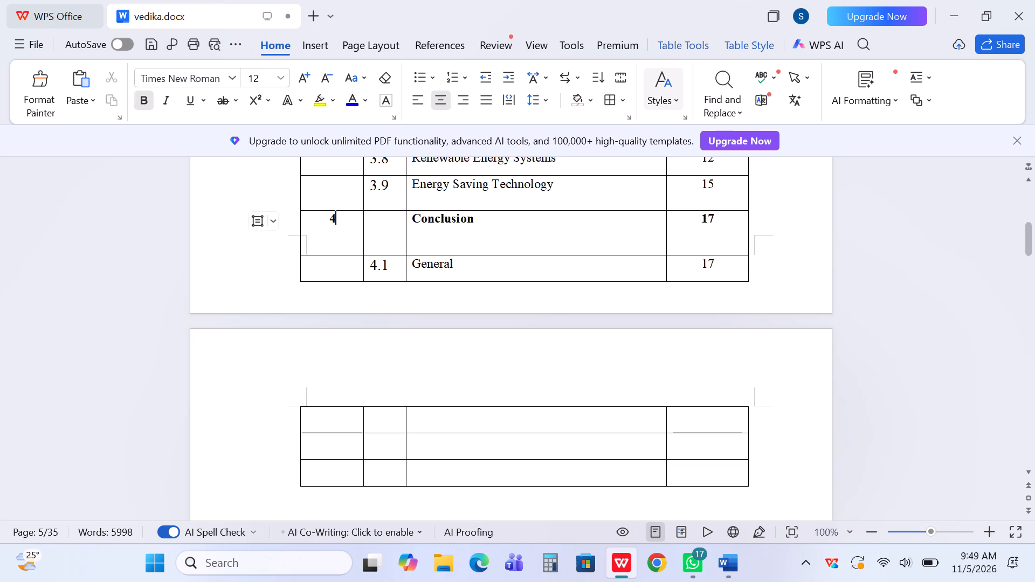
drag(354, 253, 361, 221)
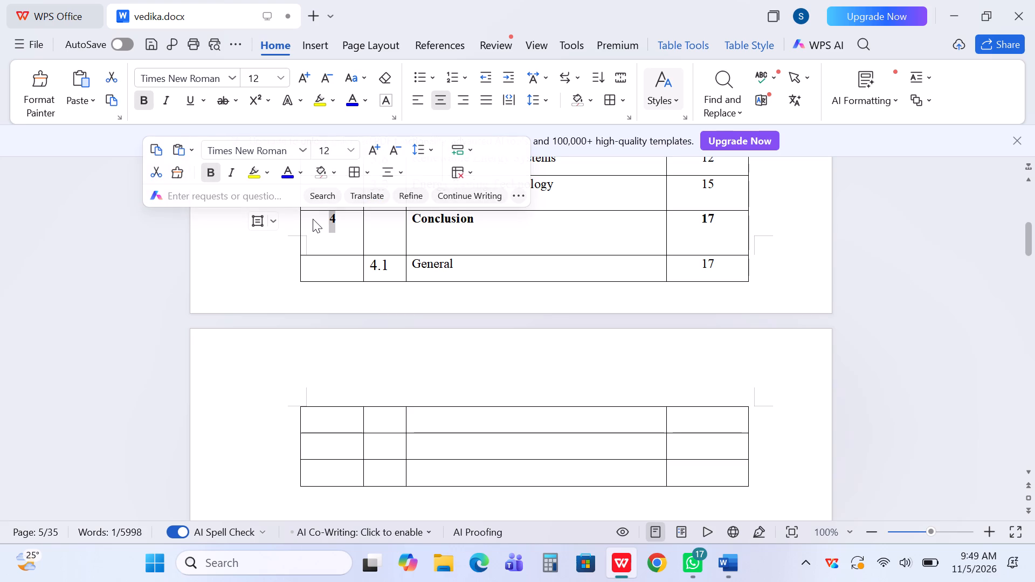
drag(313, 219, 487, 280)
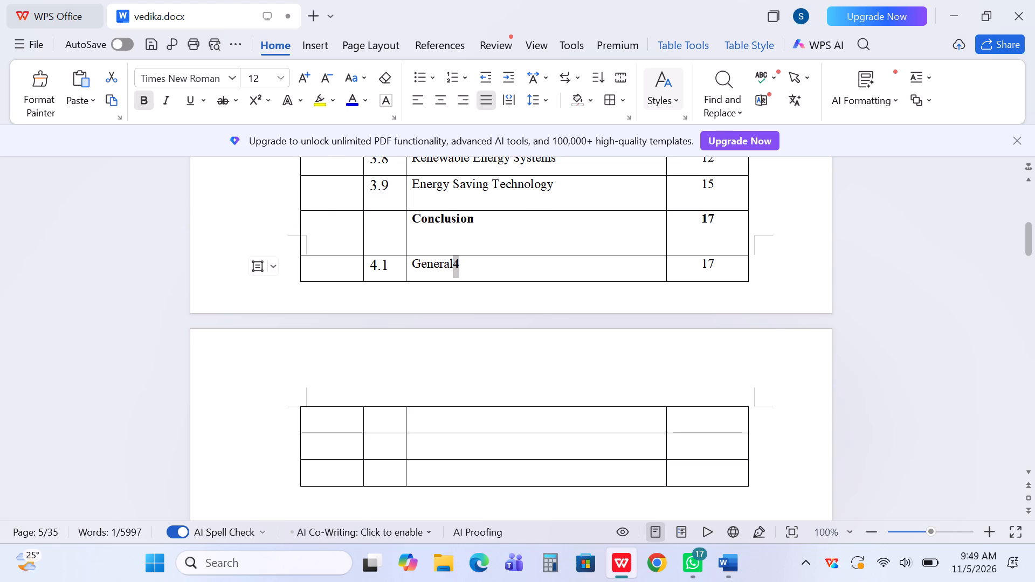
click(334, 219)
drag(334, 219, 505, 329)
key(Delete)
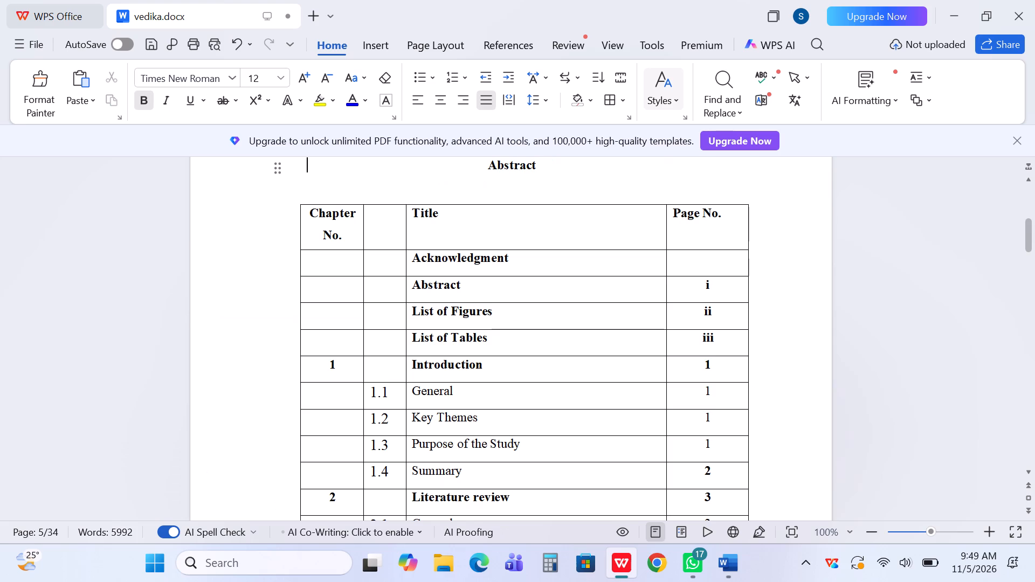
Look through the contents table and the front pages from the title page to the acknowledgment.
scroll(505, 382, up, 1)
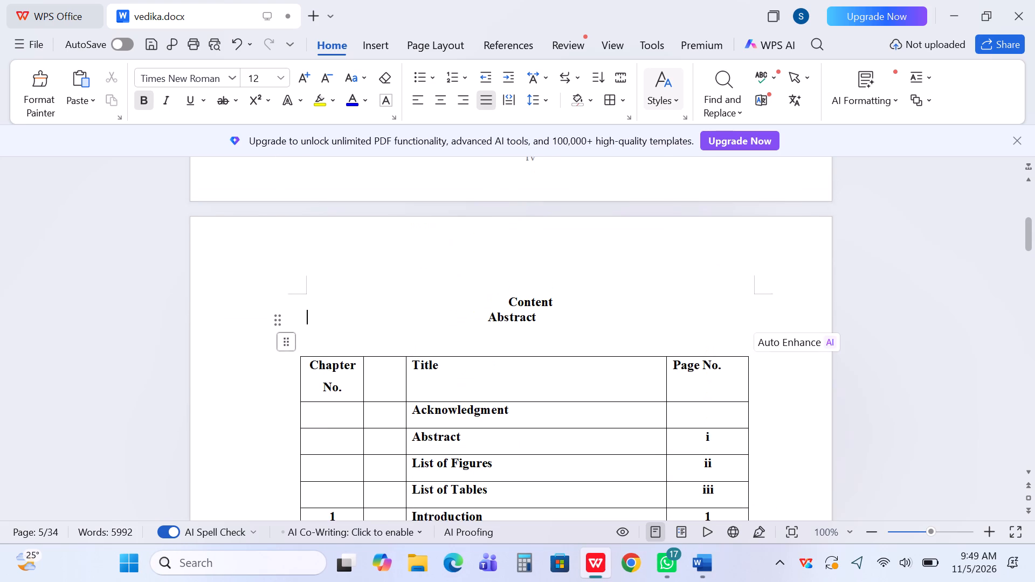
scroll(505, 382, down, 7)
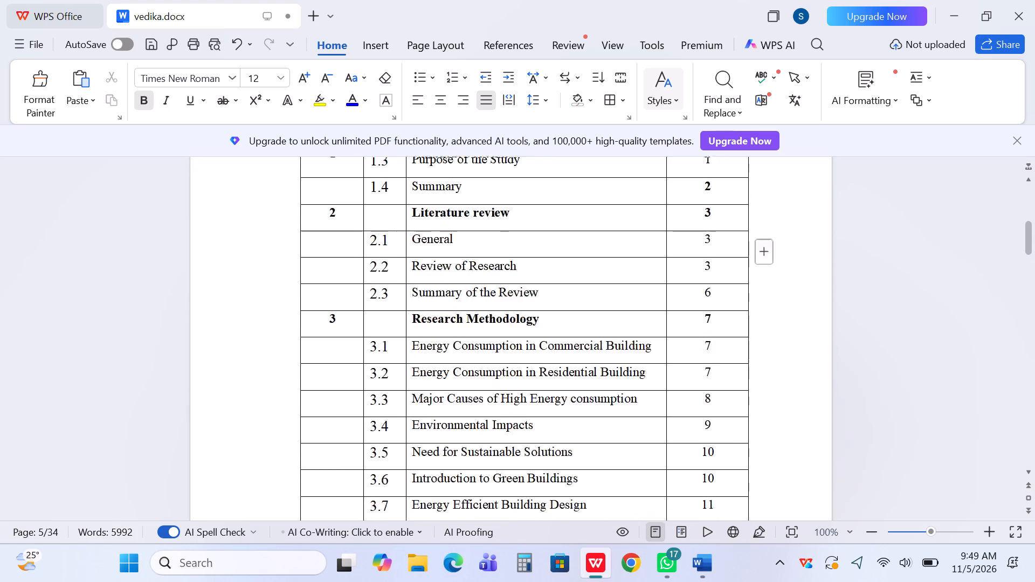
scroll(505, 382, down, 5)
scroll(505, 382, up, 6)
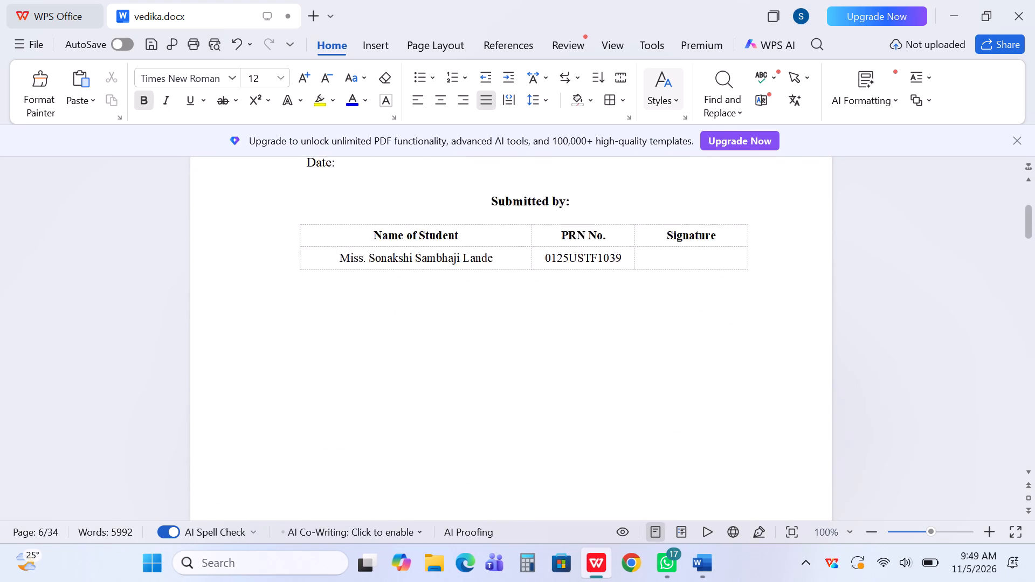
scroll(505, 382, up, 4)
scroll(505, 382, down, 4)
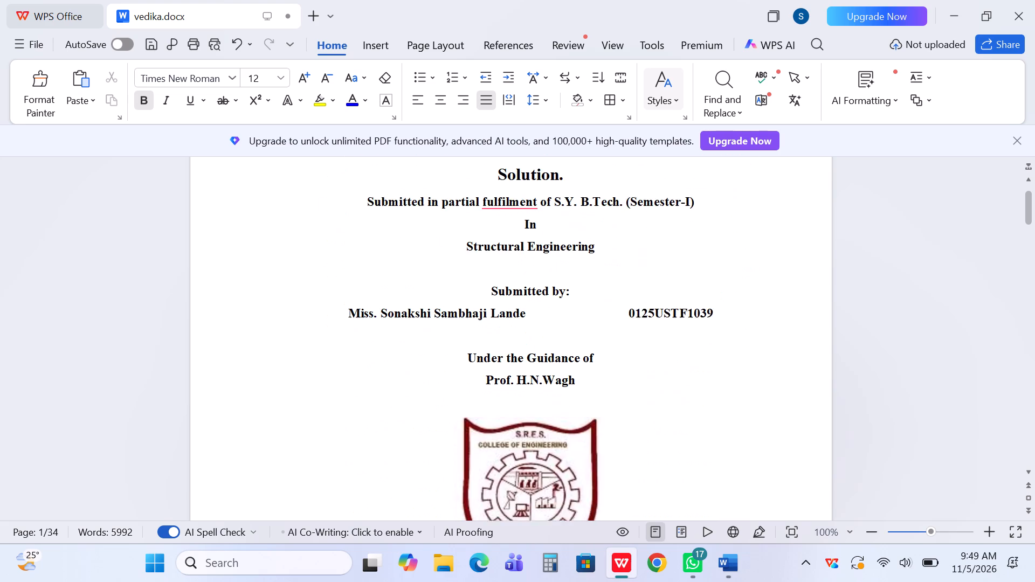
scroll(505, 382, down, 6)
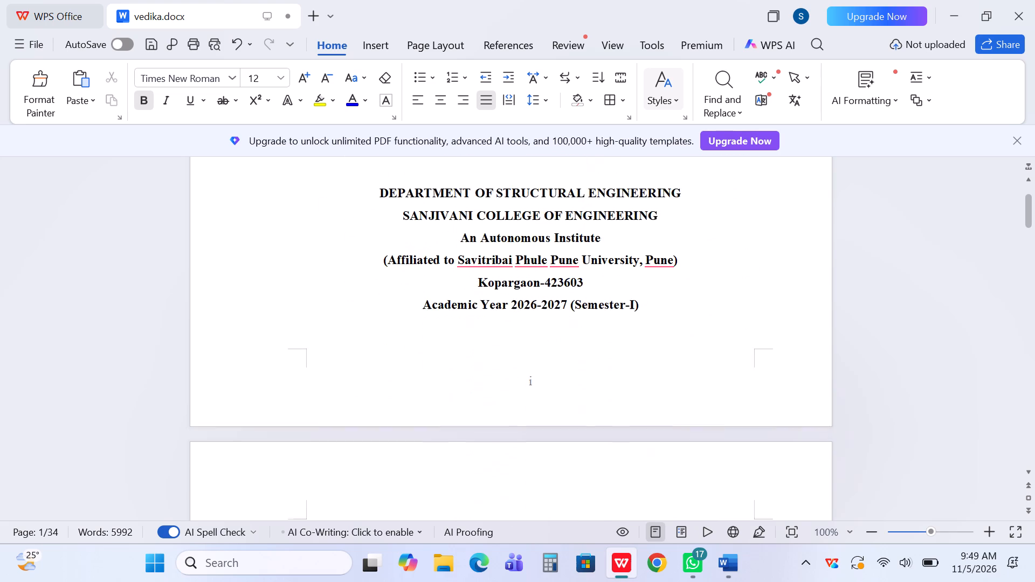
scroll(505, 382, down, 6)
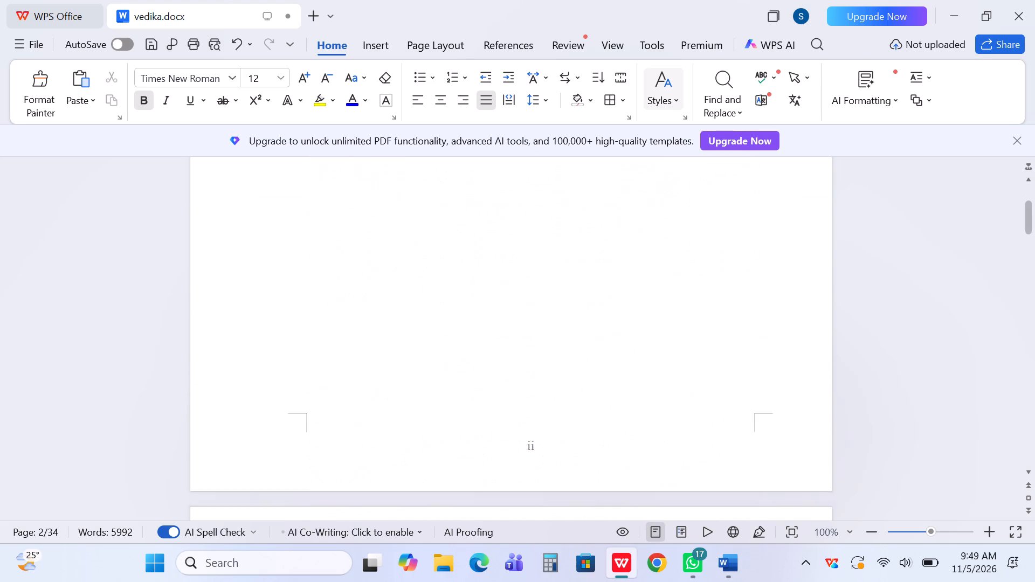
scroll(505, 382, down, 6)
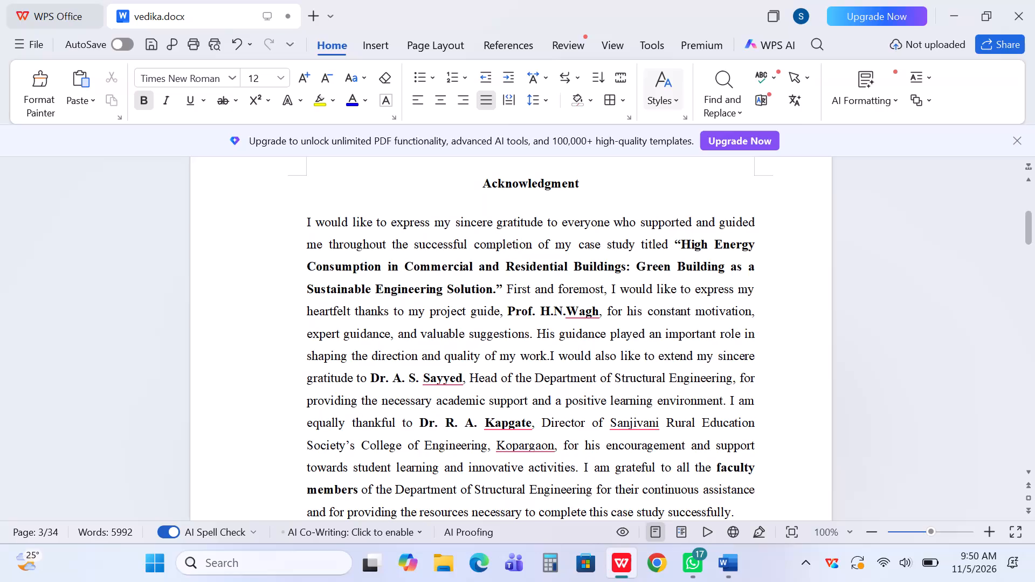
scroll(505, 382, down, 6)
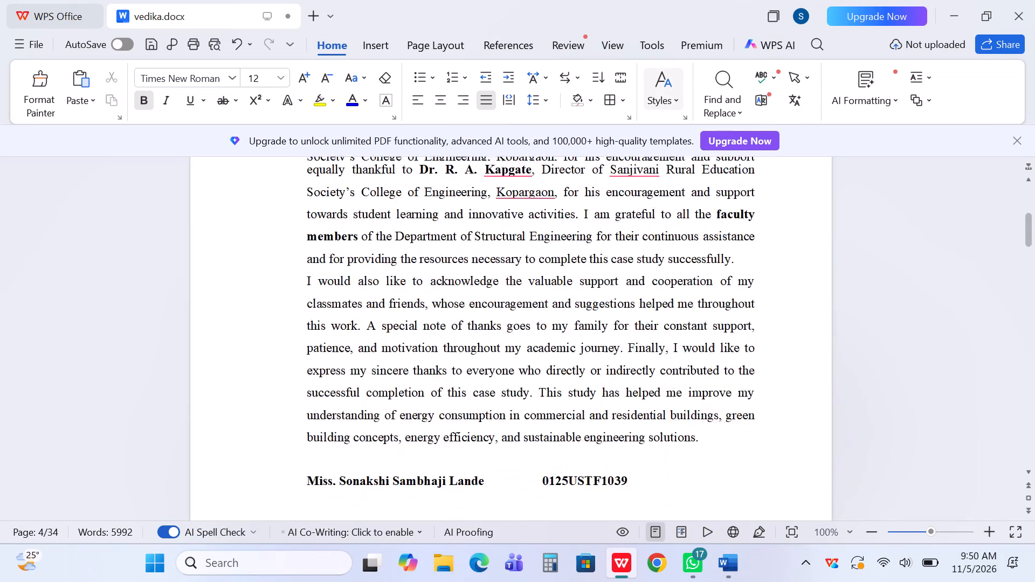
Delete the stray word Abstract beneath the Content heading, above the contents table.
scroll(505, 382, down, 6)
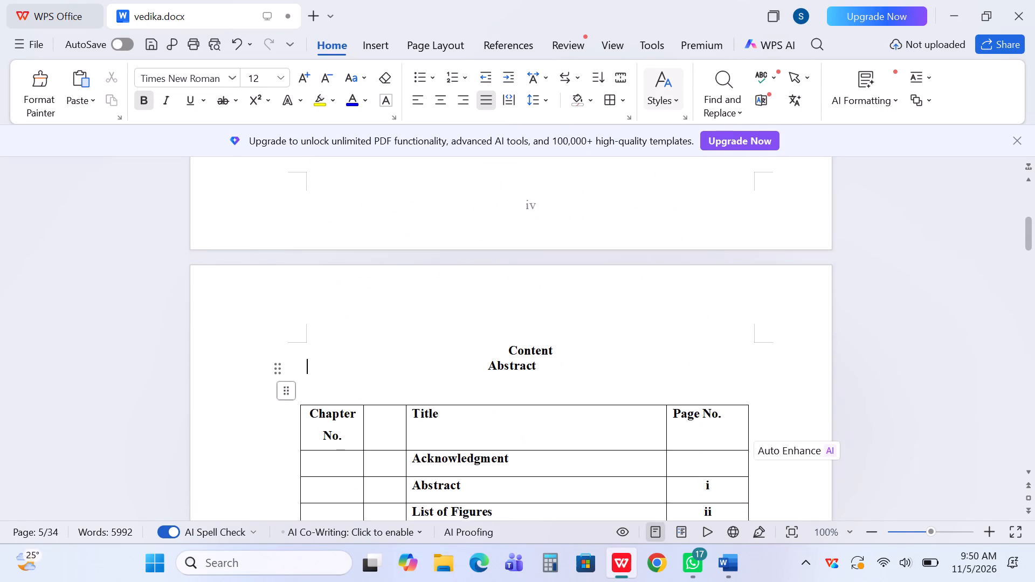
scroll(505, 382, down, 6)
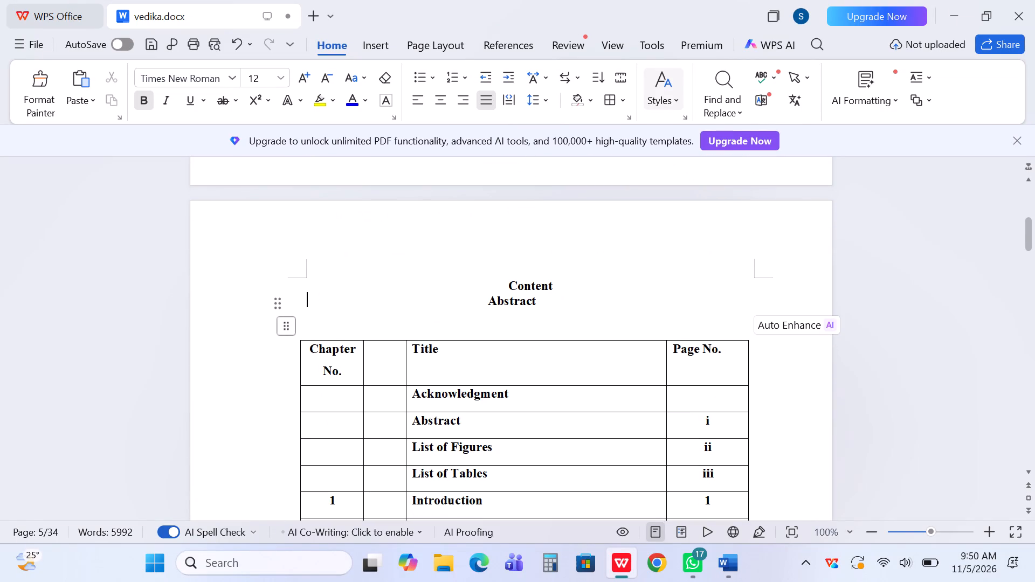
scroll(505, 382, down, 5)
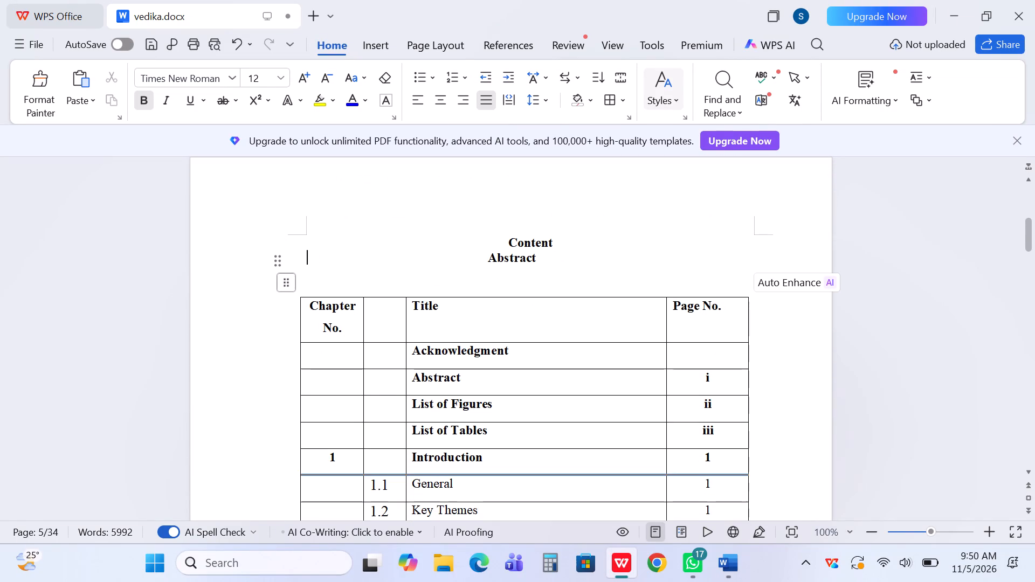
click(548, 260)
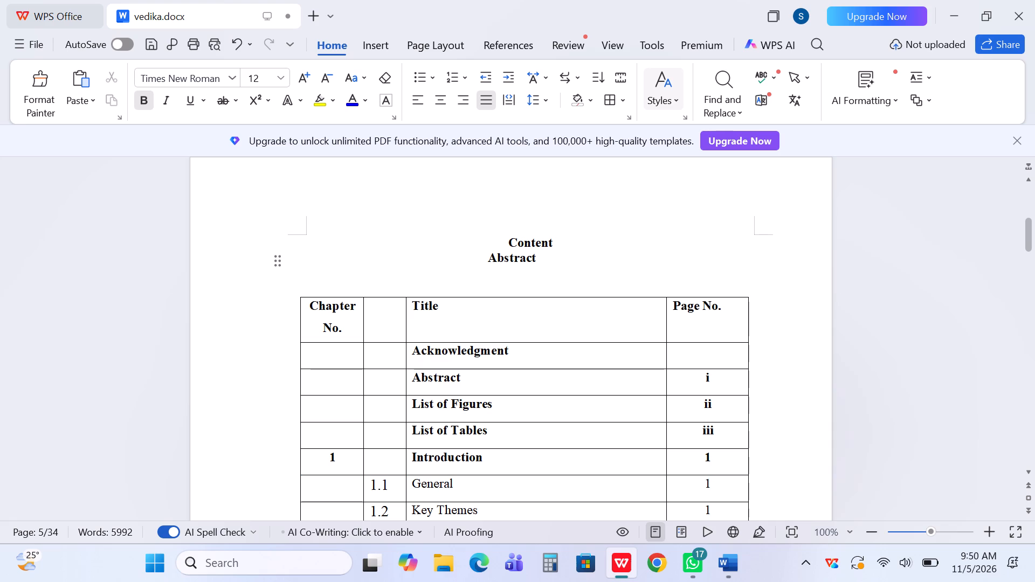
drag(548, 260, 472, 269)
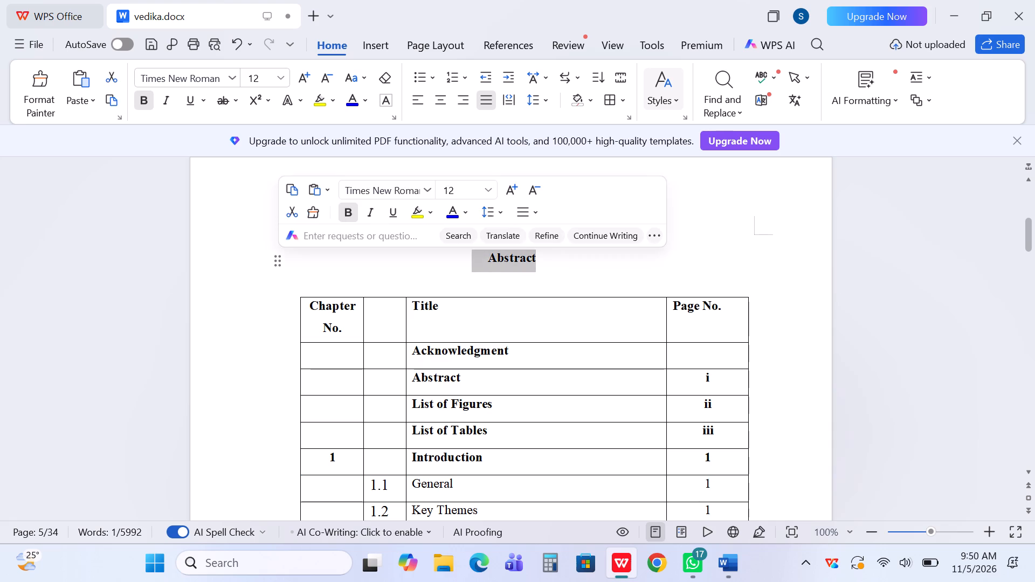
key(Delete)
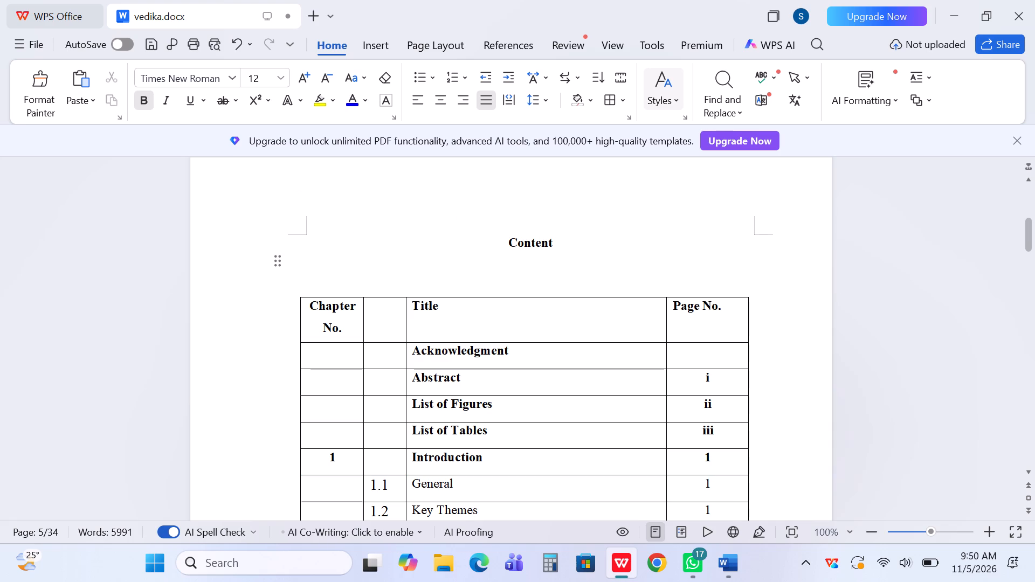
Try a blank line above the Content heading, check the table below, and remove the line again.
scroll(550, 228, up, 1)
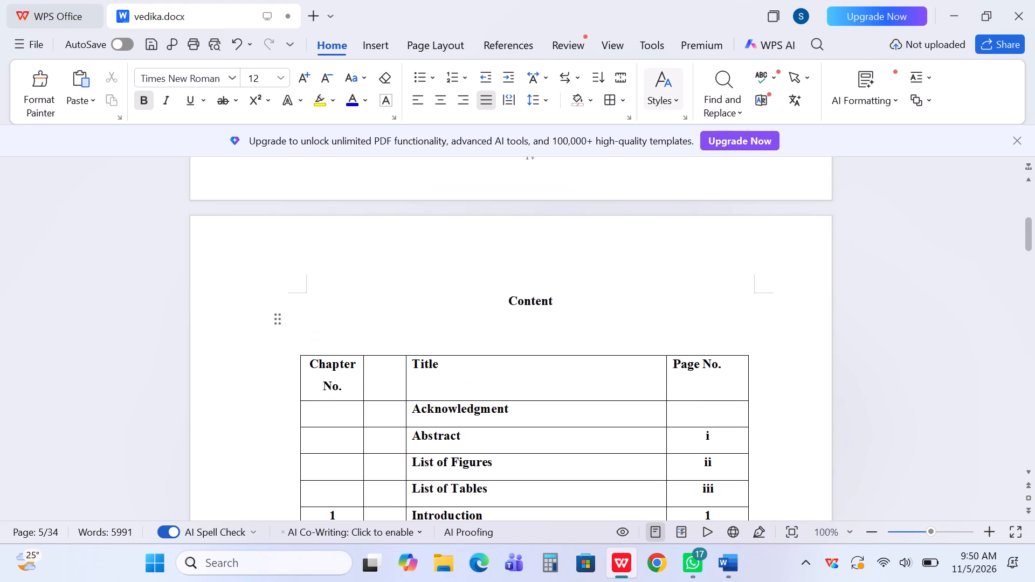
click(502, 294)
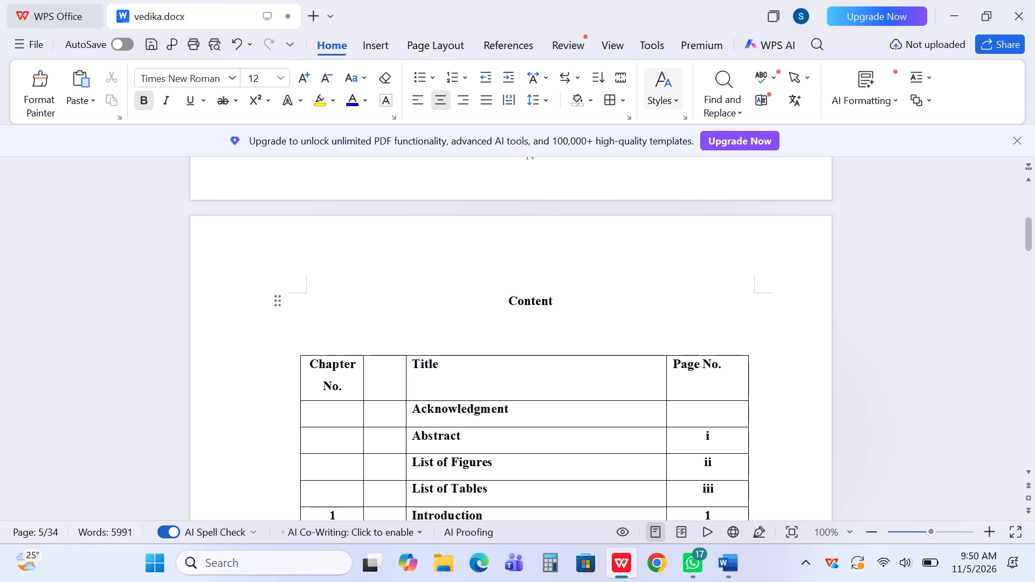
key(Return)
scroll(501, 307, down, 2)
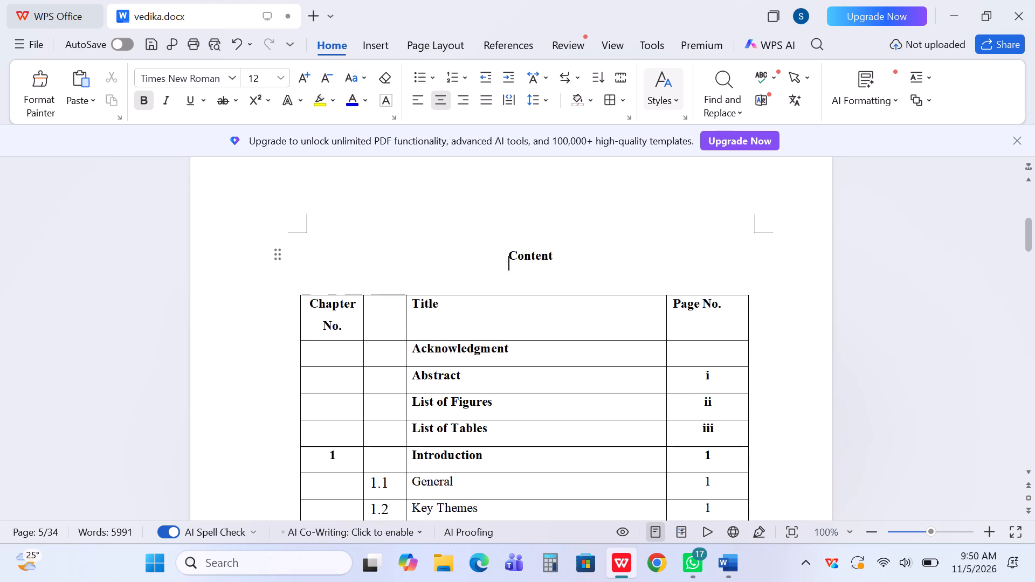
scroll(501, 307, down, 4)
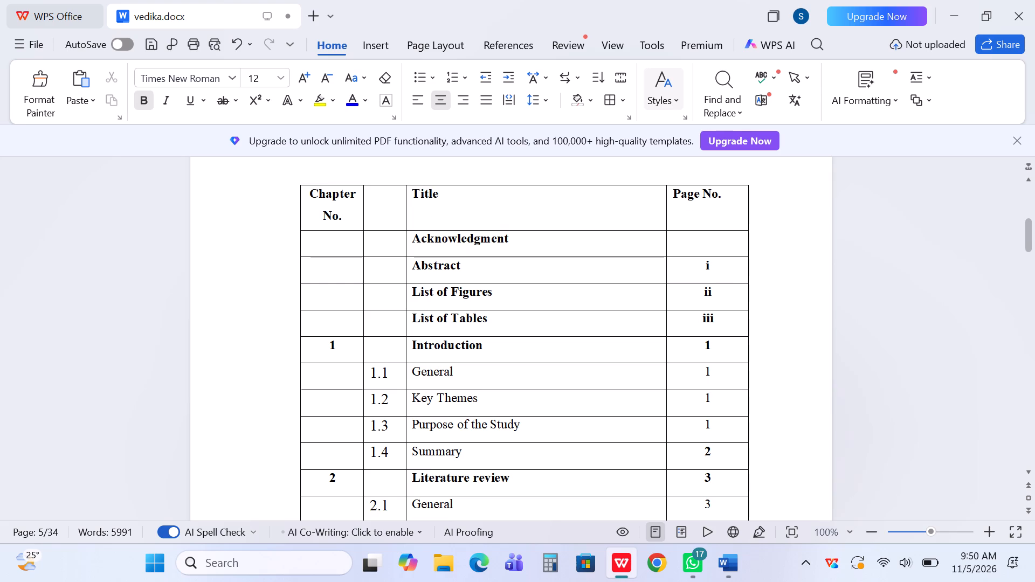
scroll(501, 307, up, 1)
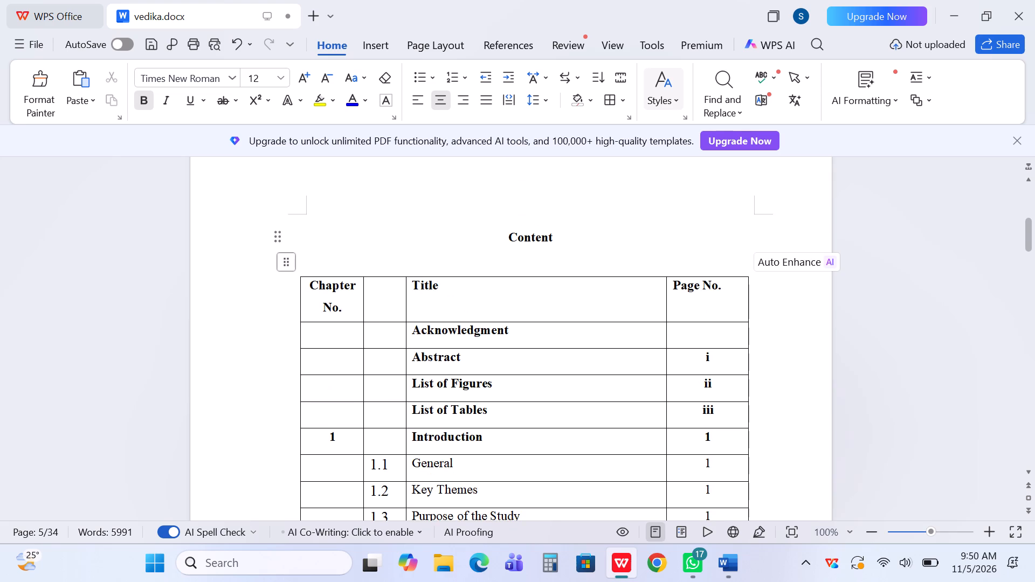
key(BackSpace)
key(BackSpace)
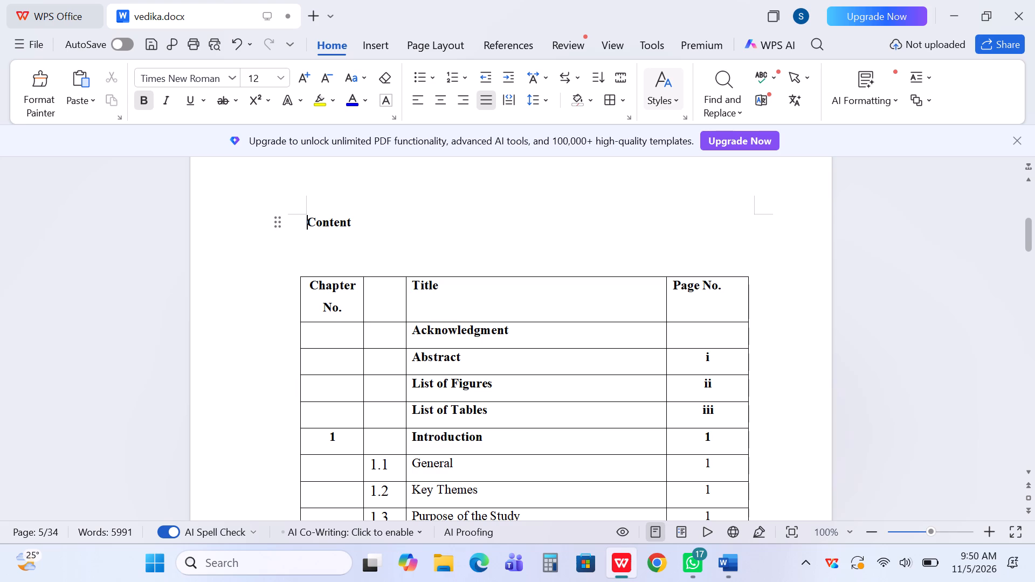
Centre the Content heading above the contents table.
drag(352, 217, 284, 224)
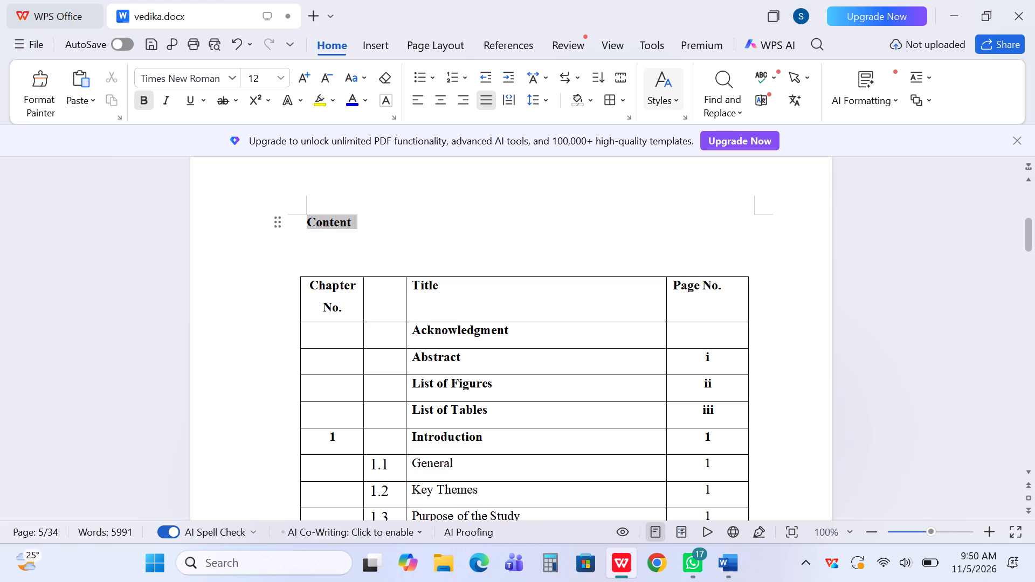
drag(284, 224, 278, 224)
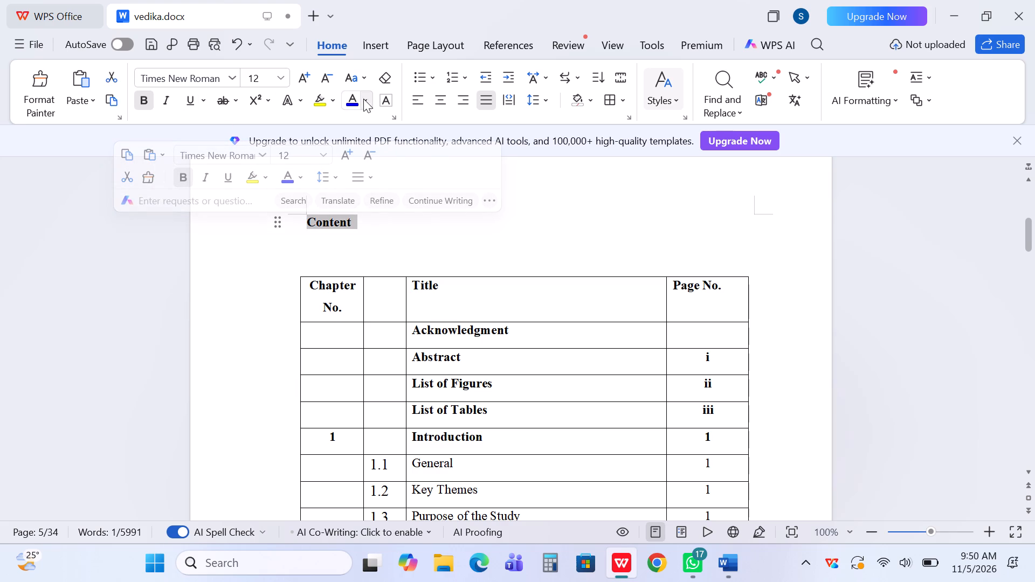
click(445, 99)
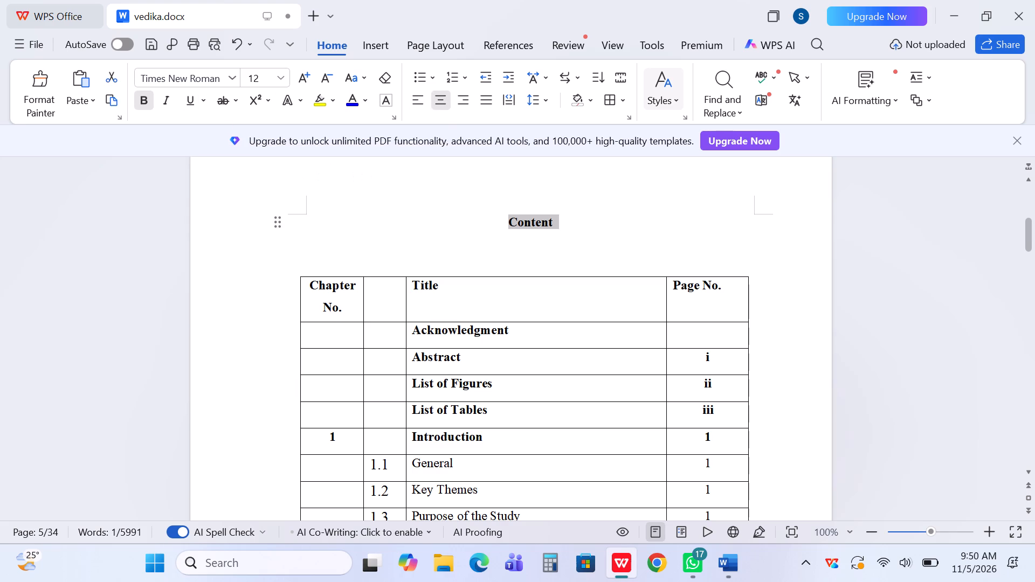
click(406, 239)
Add a row at the end of the contents table for chapter 4, titled Conclusion, with page number 17.
scroll(406, 239, down, 7)
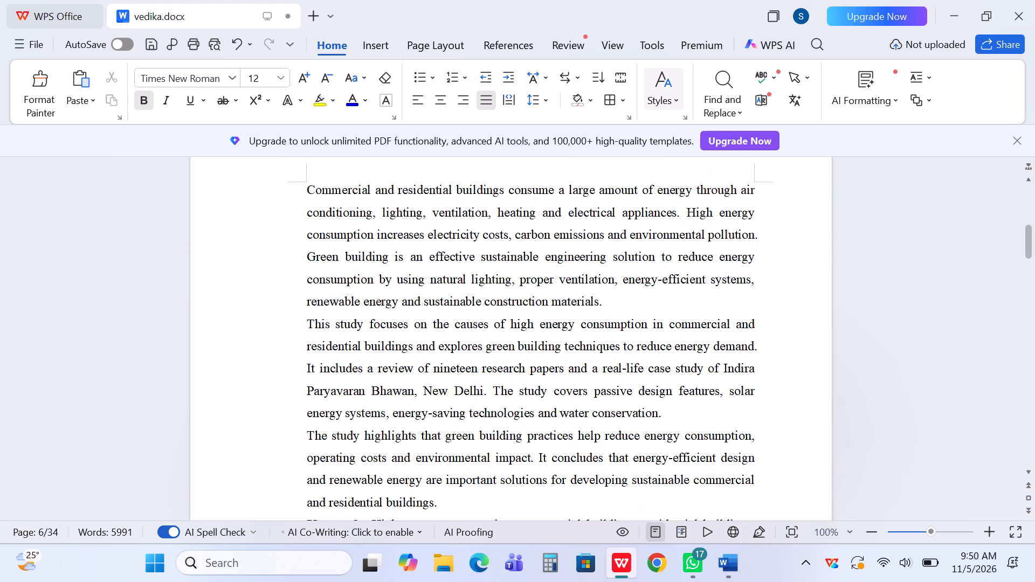
scroll(406, 239, up, 3)
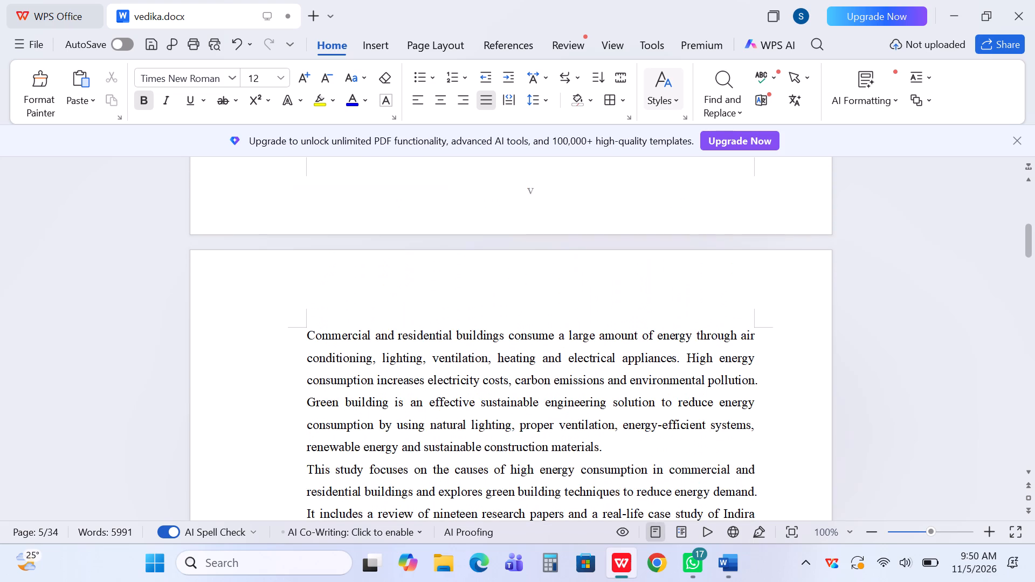
scroll(406, 239, up, 1)
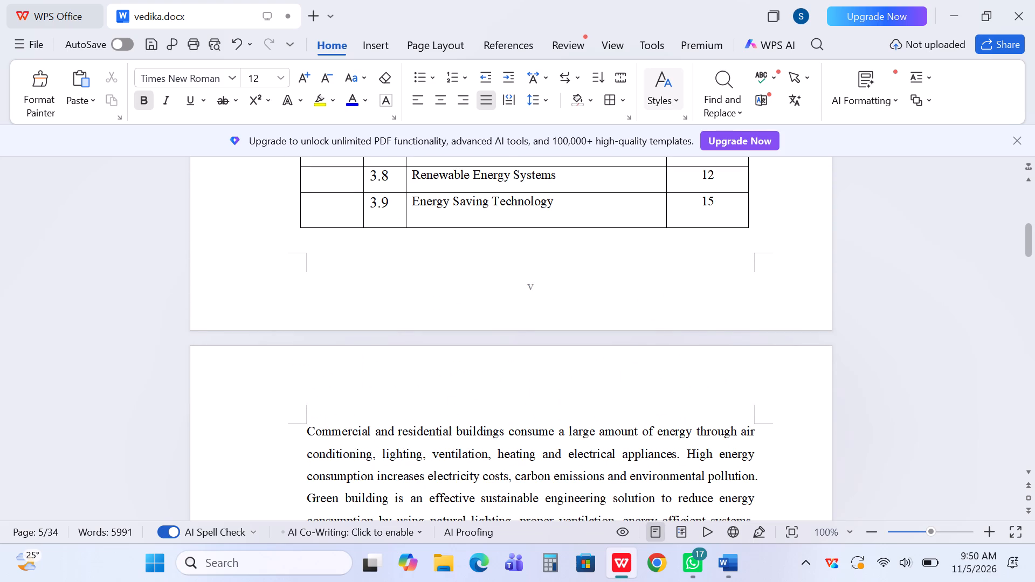
scroll(287, 227, up, 1)
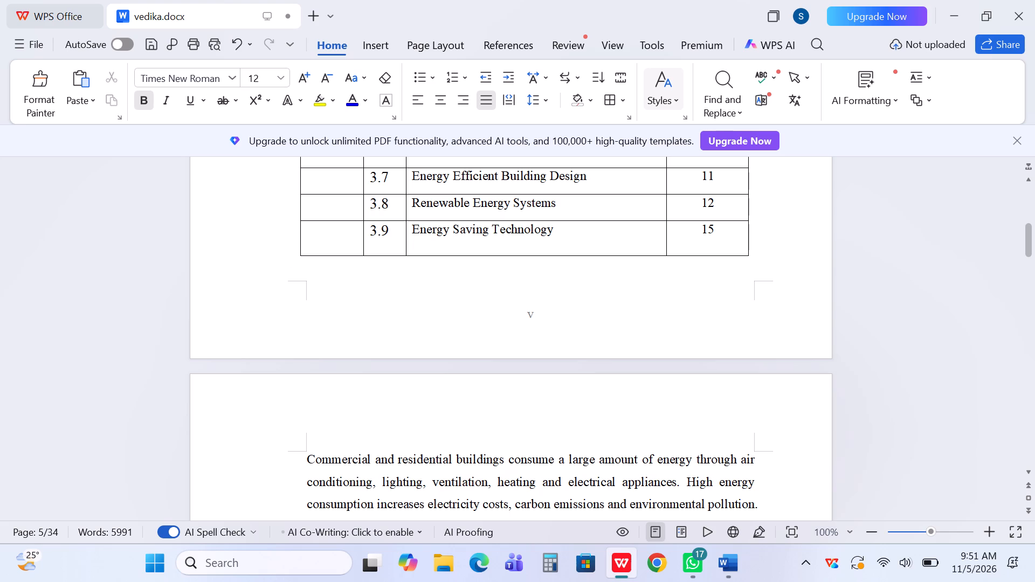
click(529, 269)
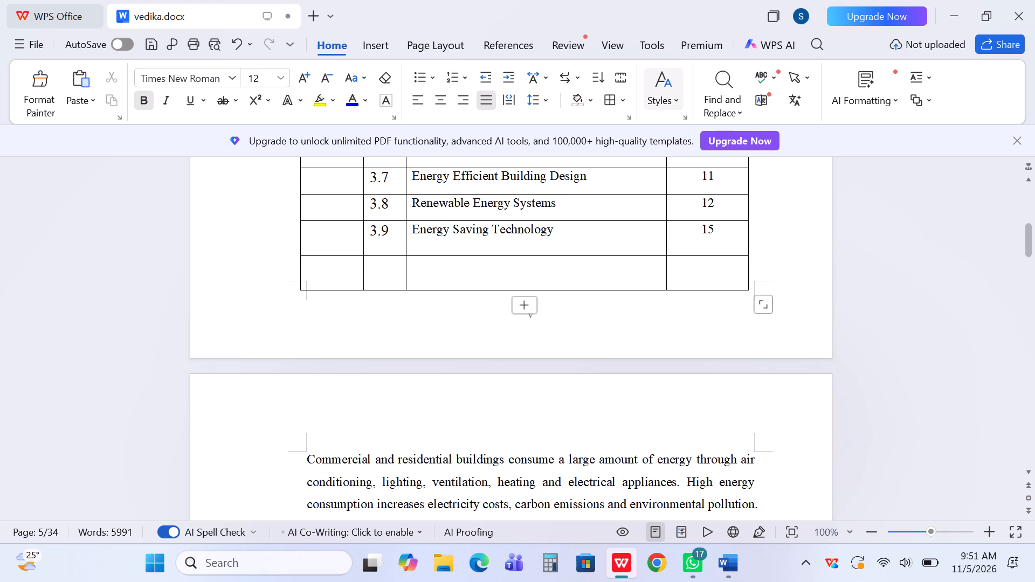
click(381, 268)
click(335, 261)
key(4)
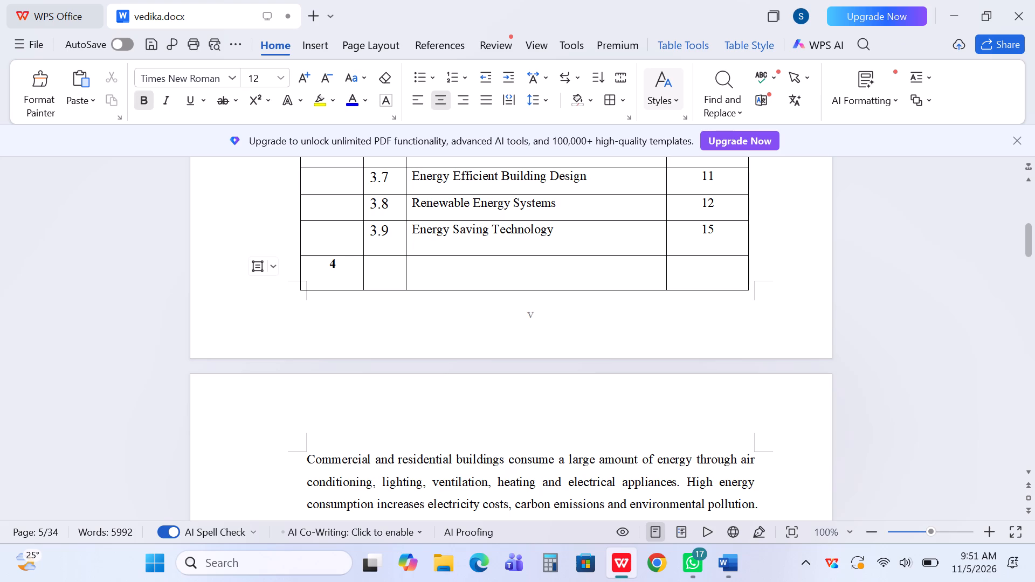
click(431, 272)
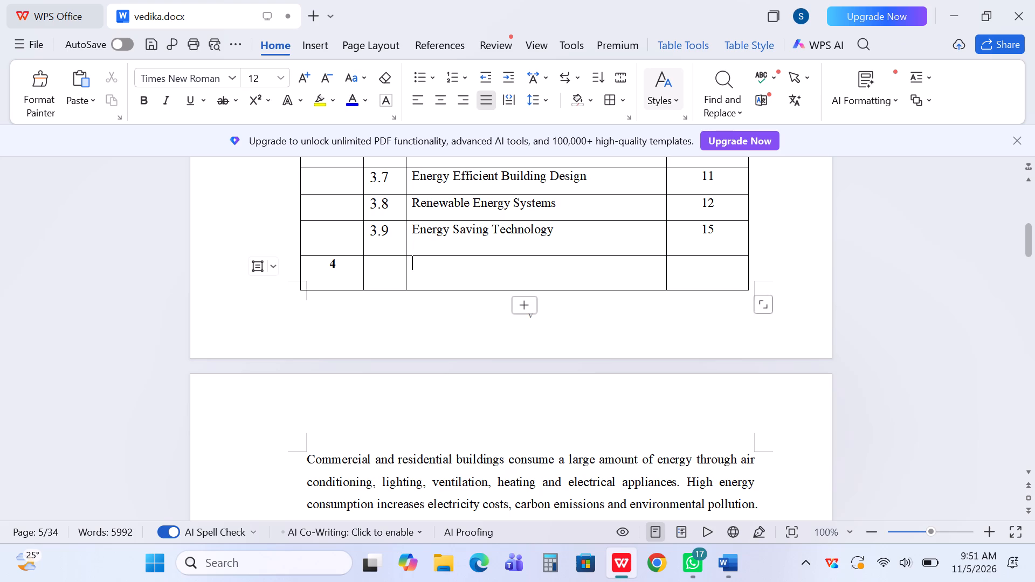
key(c)
key(o)
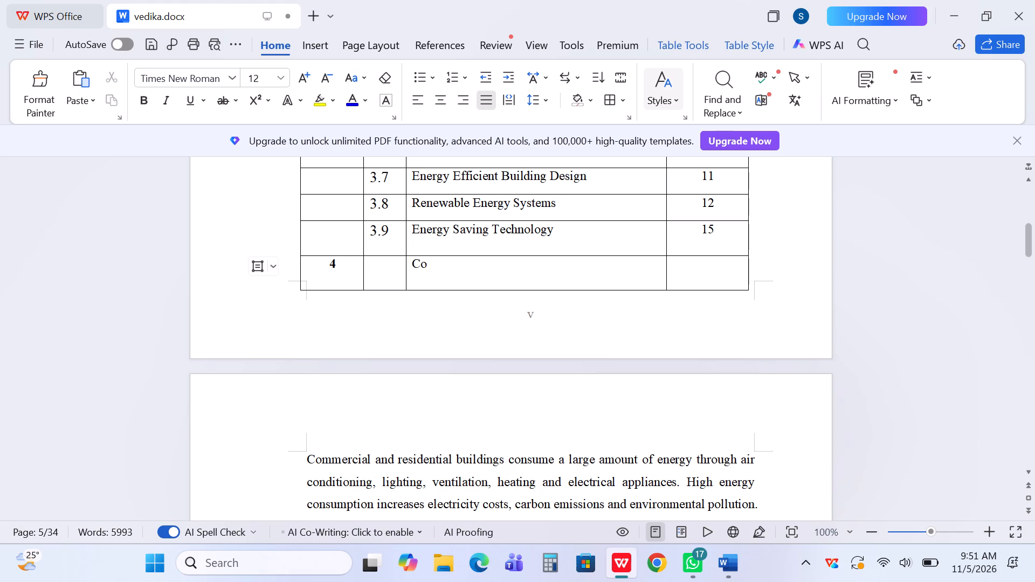
text(nclusion)
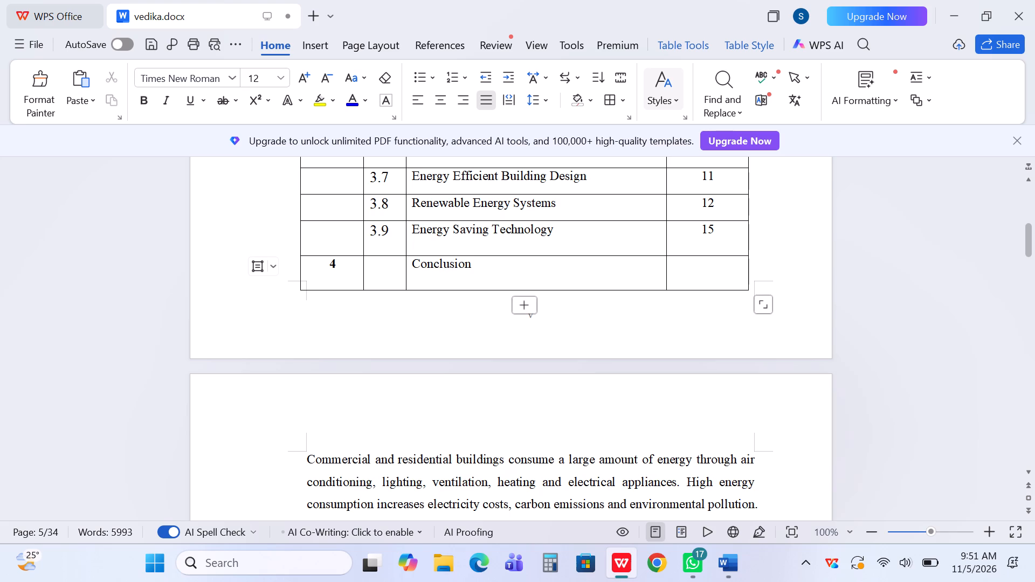
click(704, 280)
text(17)
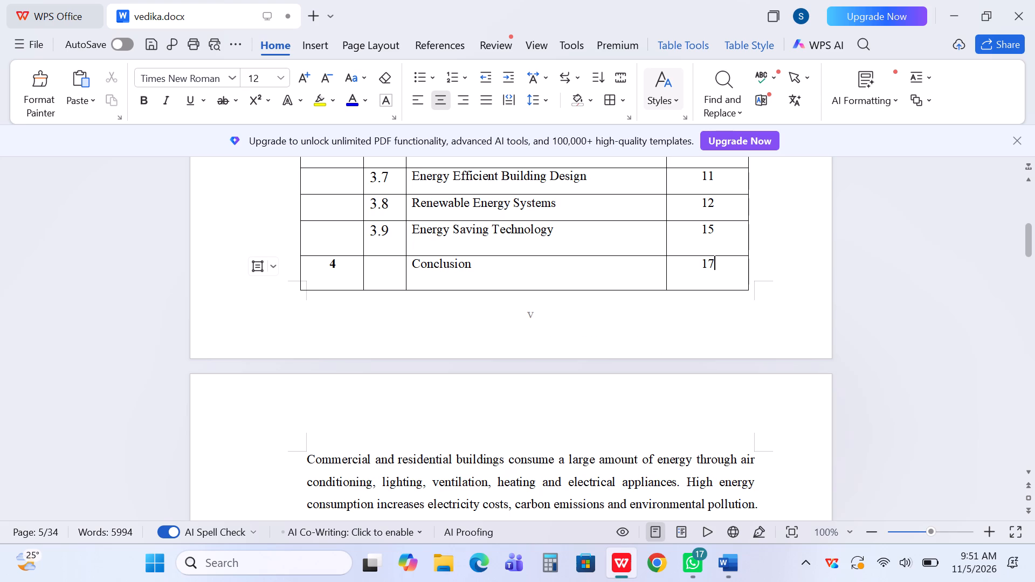
Add a row below Conclusion in the contents table for section 4.1, General, with page number 17.
click(519, 306)
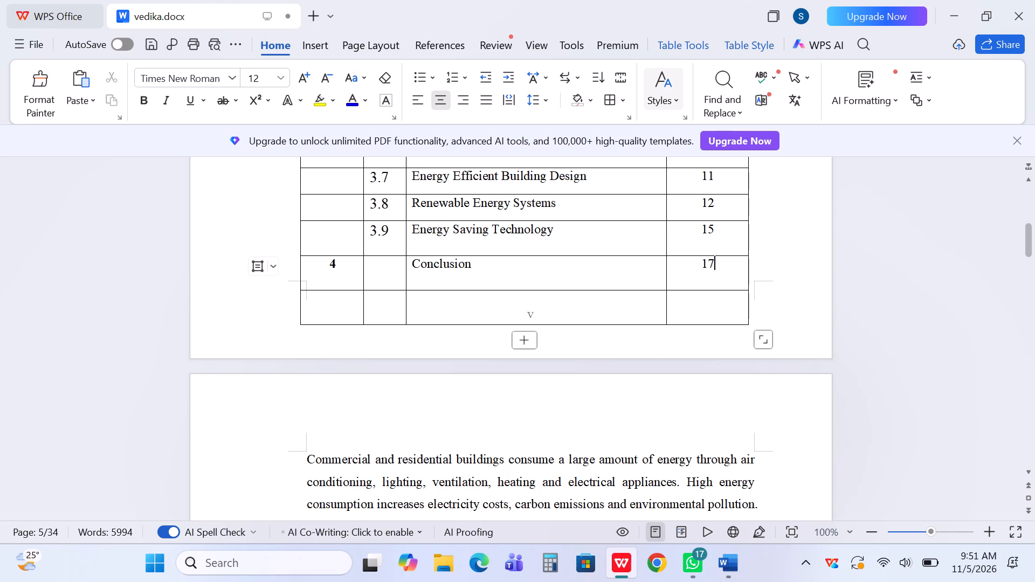
click(391, 303)
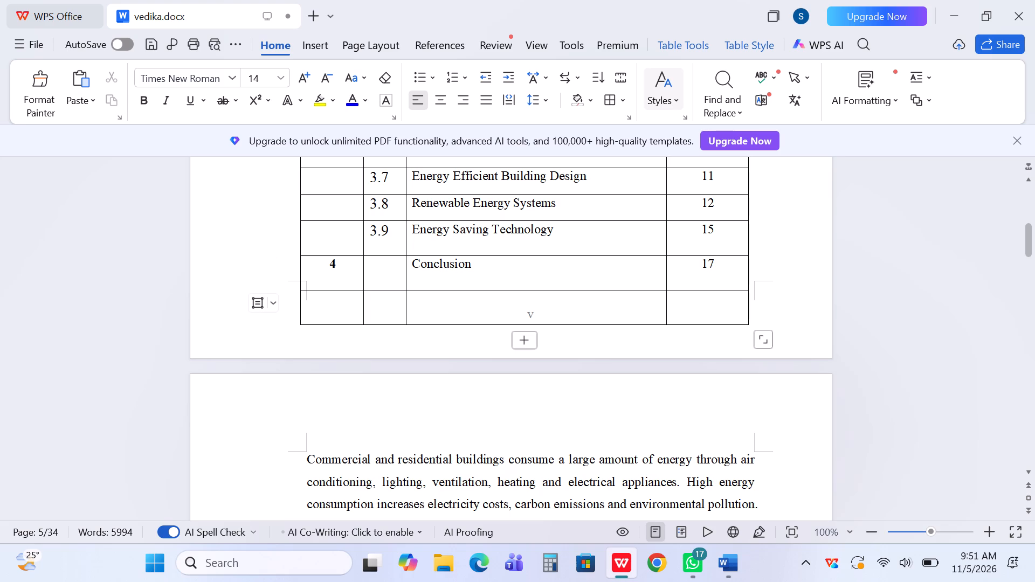
text(4.1)
click(440, 304)
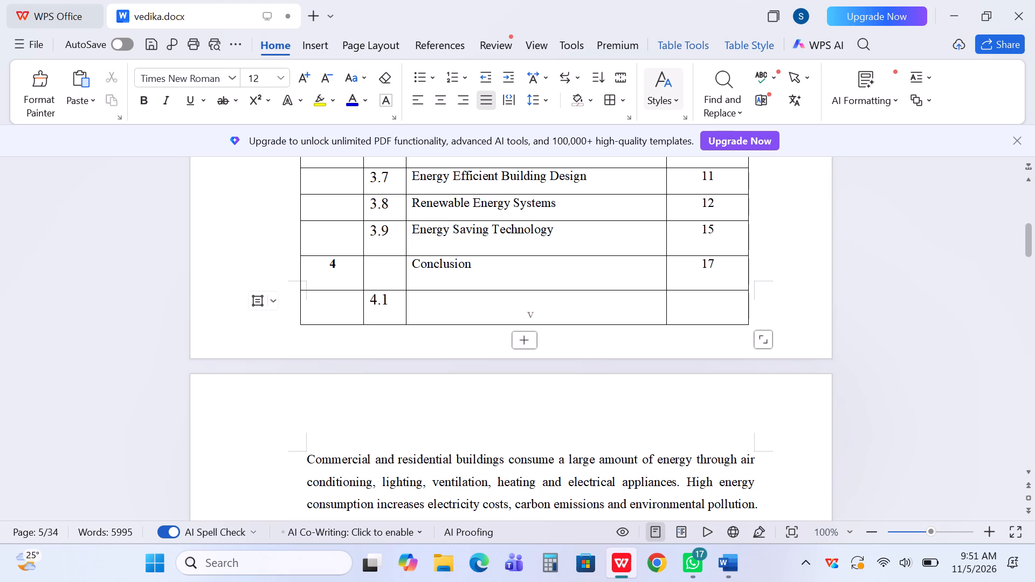
key(g)
text(ebn)
key(BackSpace)
text(neral)
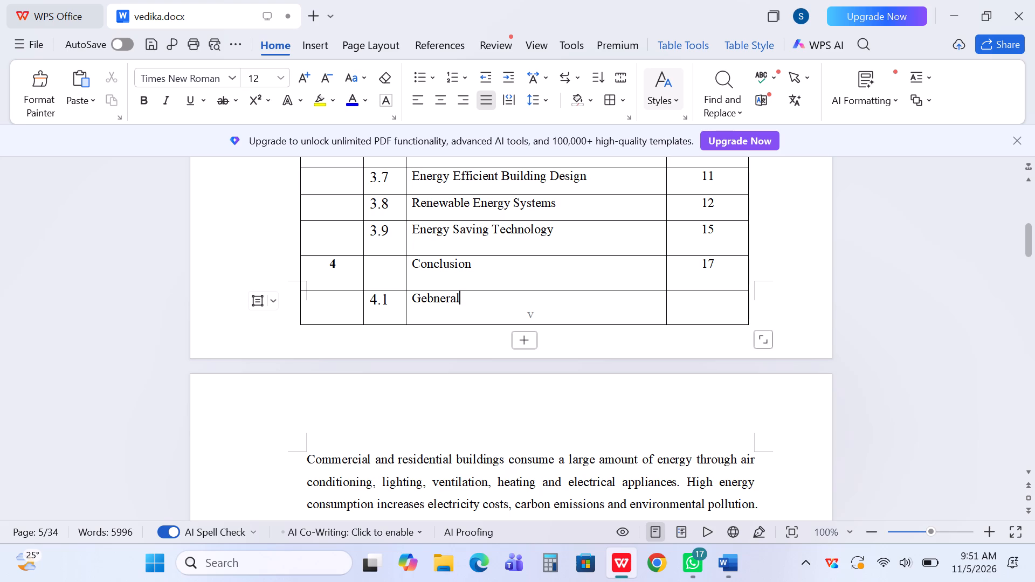
key(BackSpace)
key(BackSpace)
key(BackSpace)
key(BackSpace)
key(BackSpace)
key(BackSpace)
text(neral)
click(730, 315)
text(17)
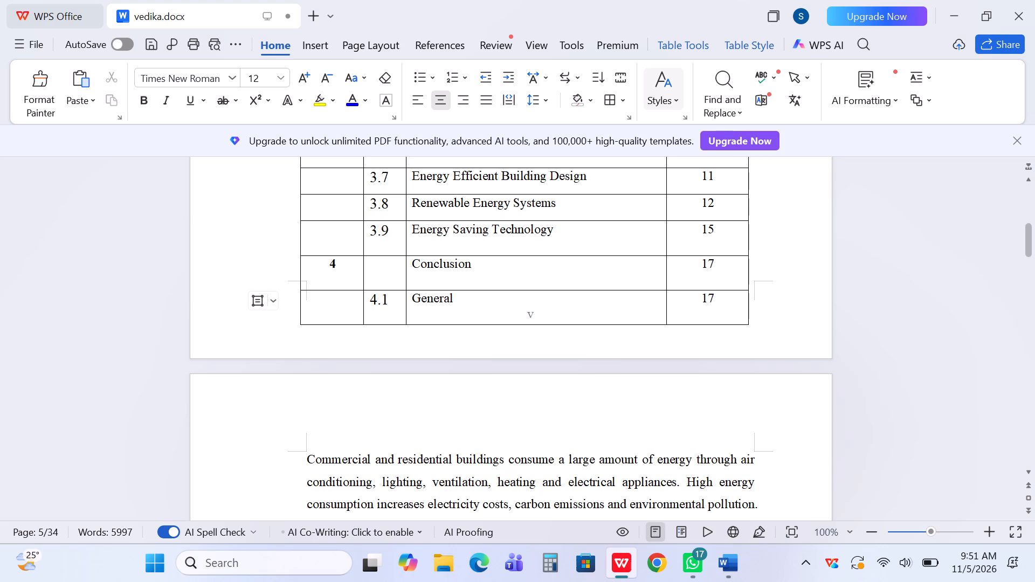
Add a row to the contents table for section 4.2, Future Scope, with page number 17.
click(525, 338)
click(377, 467)
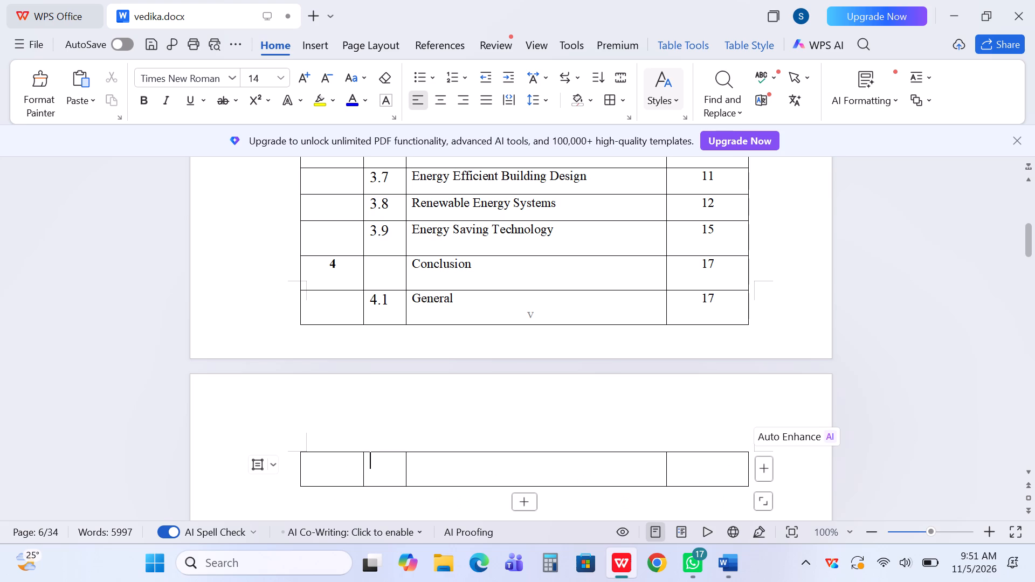
text(4.2)
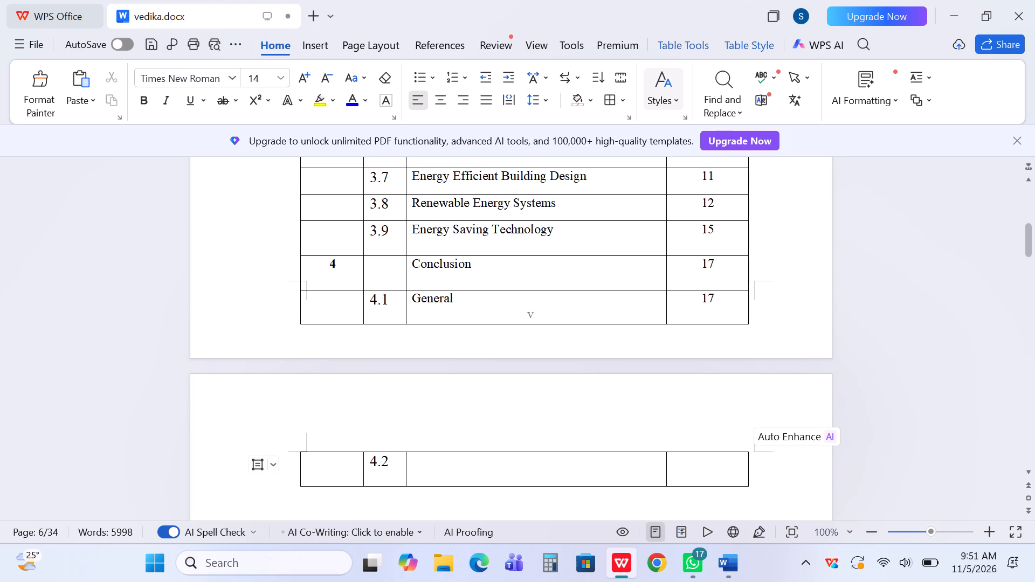
click(441, 463)
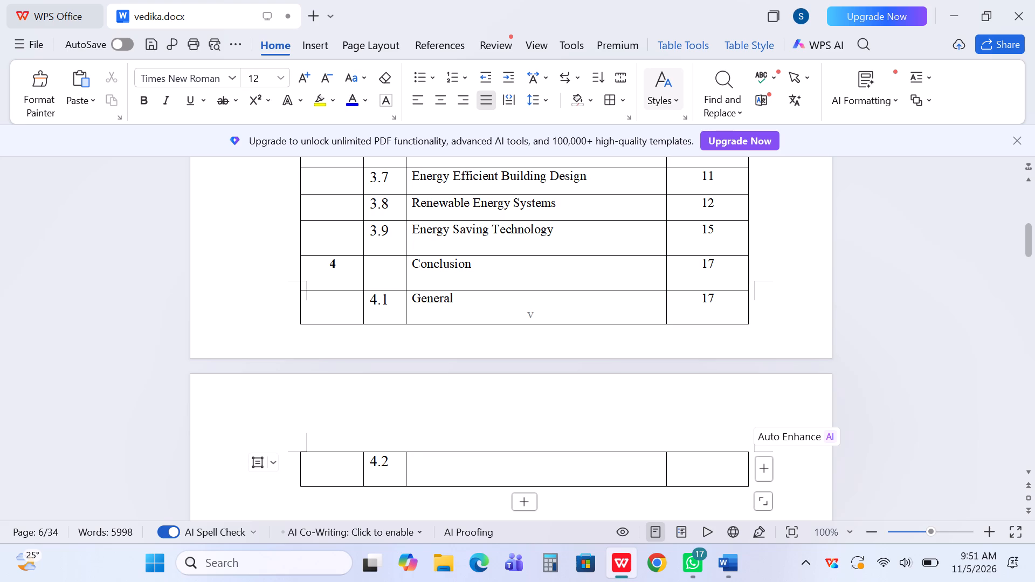
key(f)
text(uture)
key(space)
key(s)
text(cope)
click(722, 474)
text(17)
Add a row to the contents table for section 4.3, SDG Addressed, with page number 18.
scroll(716, 462, down, 2)
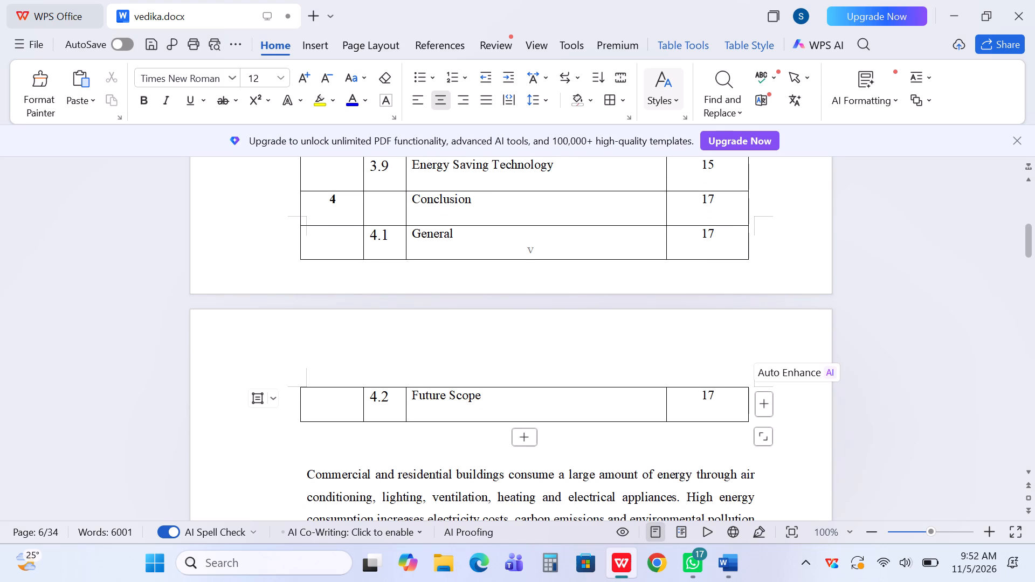
click(528, 442)
click(431, 440)
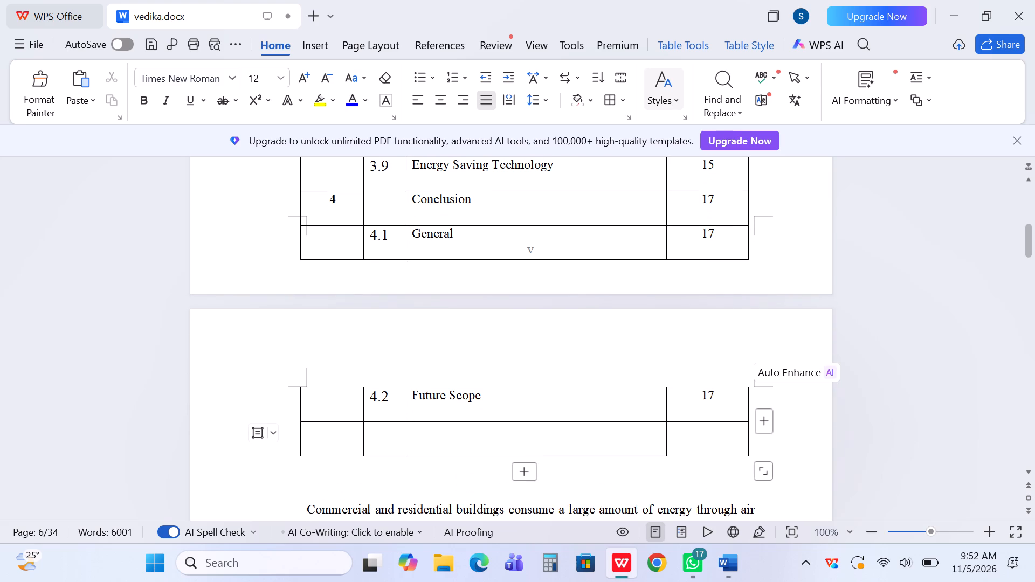
text(SDG)
key(space)
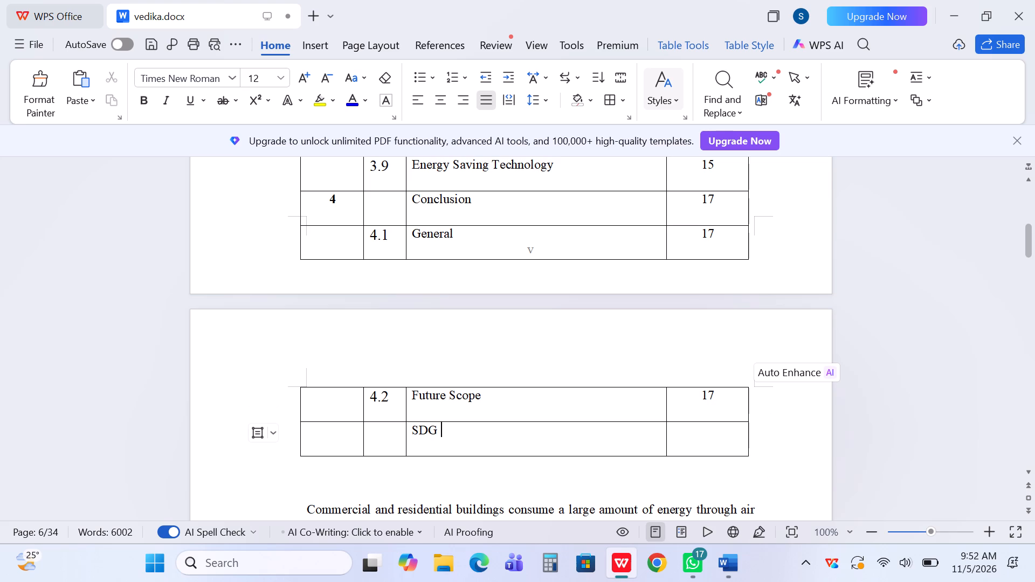
key(a)
key(d)
key(d)
text(ressed)
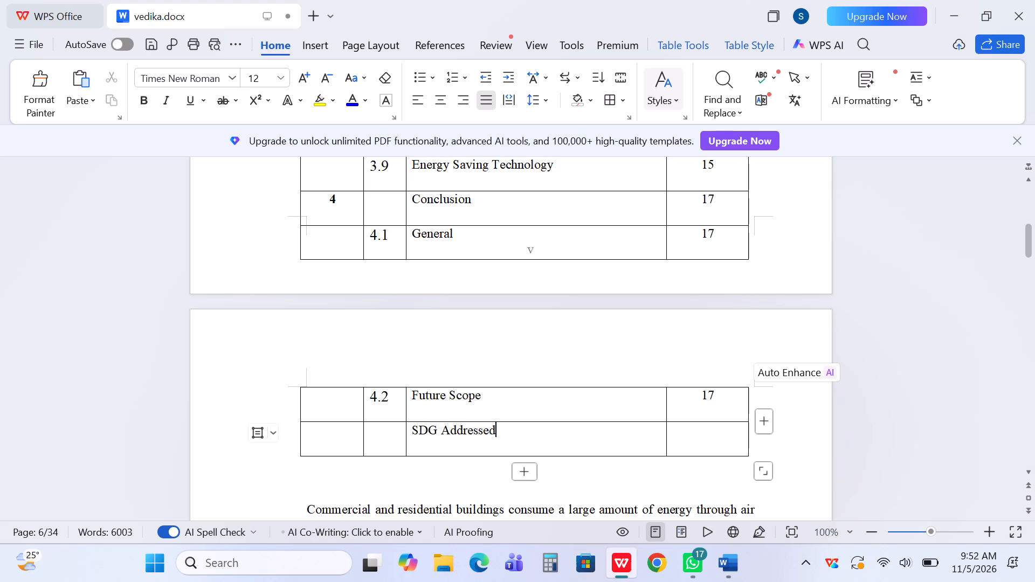
click(381, 439)
text(4.3)
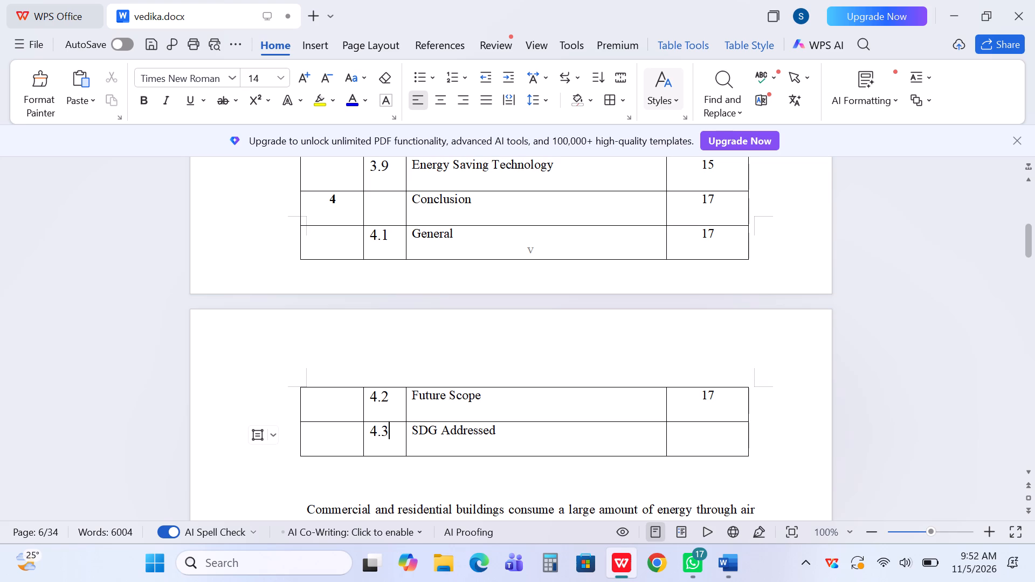
click(723, 437)
text(18)
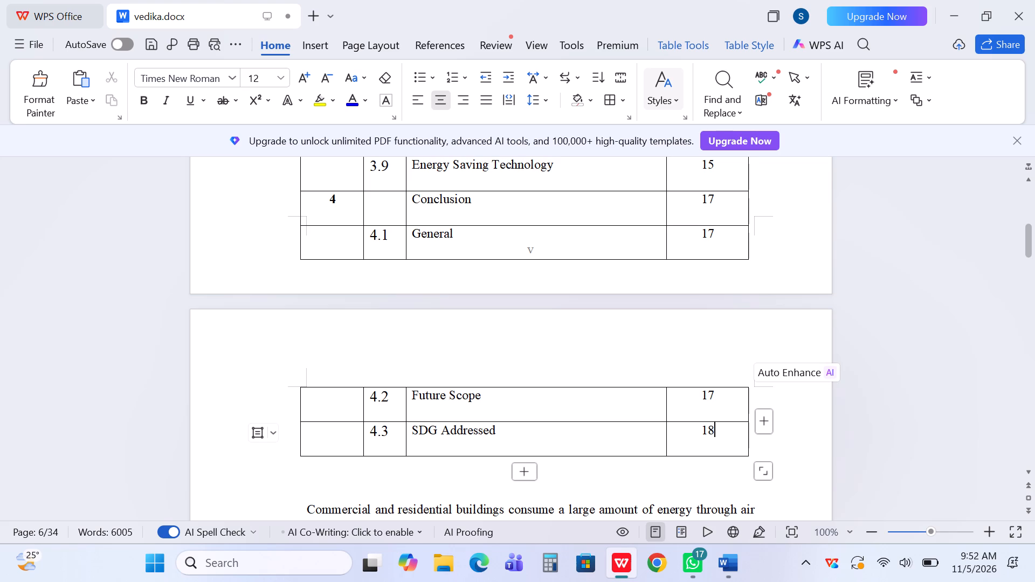
Add a row below SDG Addressed in the contents table with the title References.
click(526, 471)
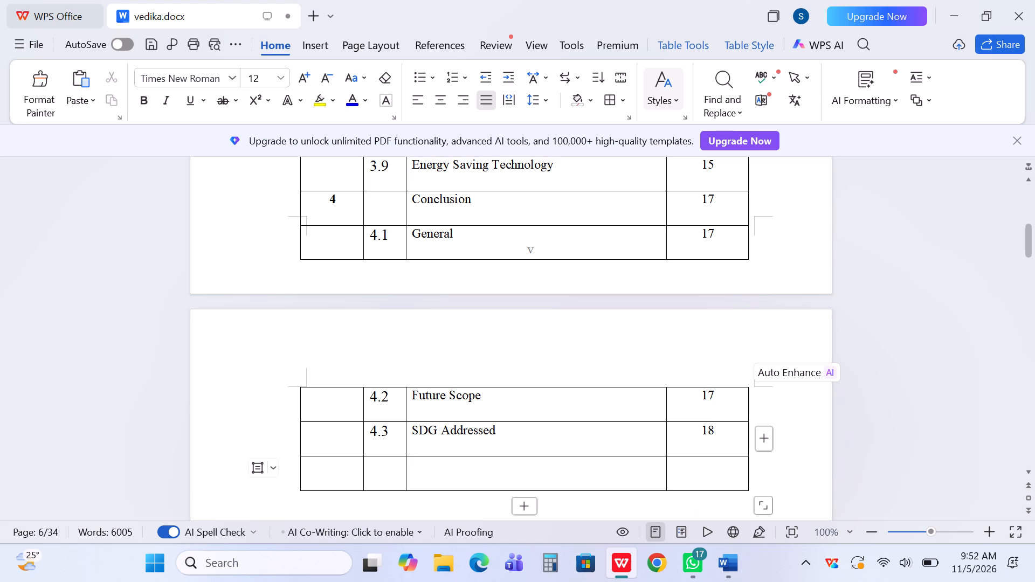
key(r)
text(eferences)
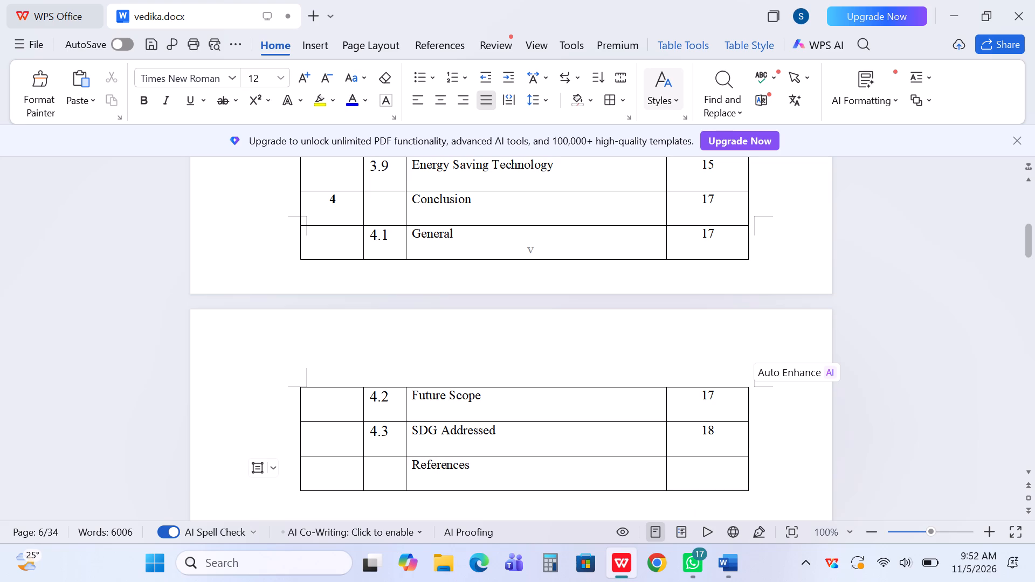
Make the References title in the last row of the contents table bold.
drag(486, 469, 405, 459)
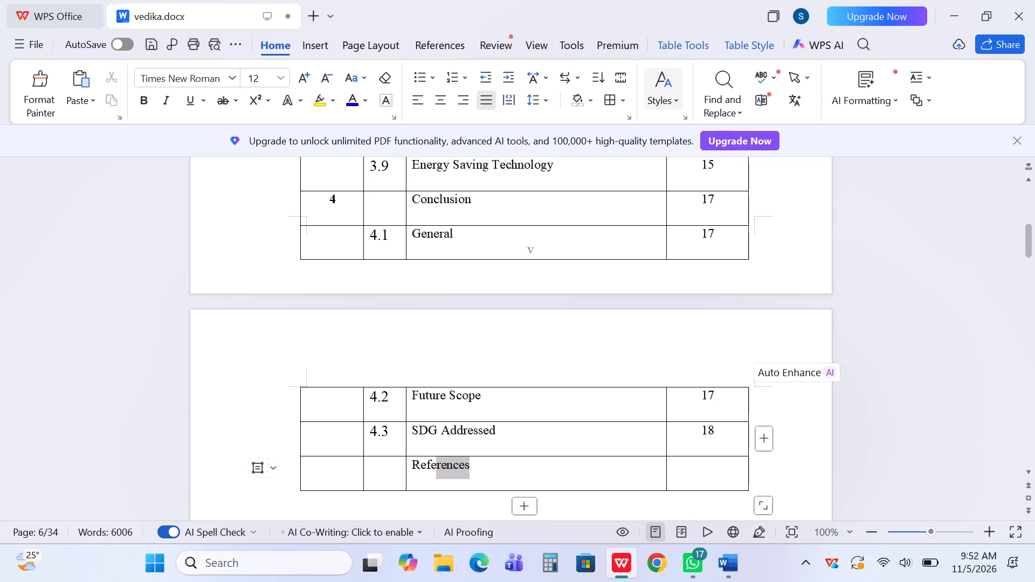
drag(405, 459, 387, 456)
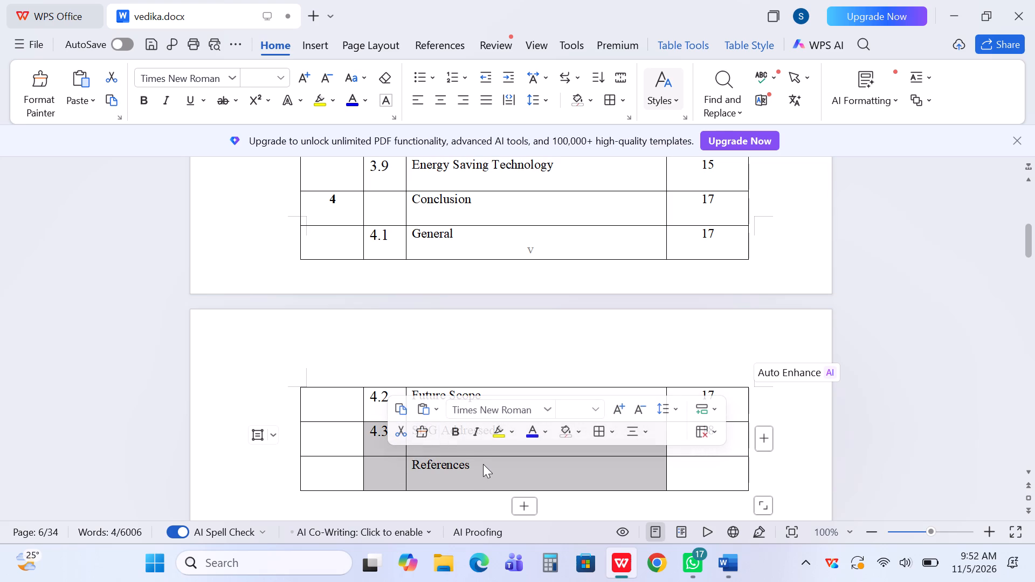
click(483, 464)
double_click(483, 464)
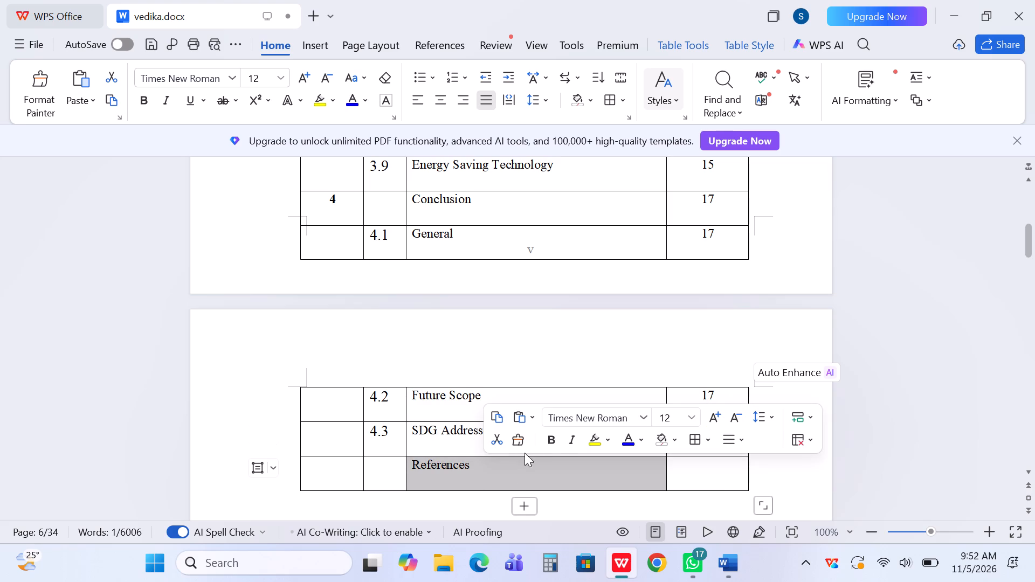
click(560, 442)
click(472, 475)
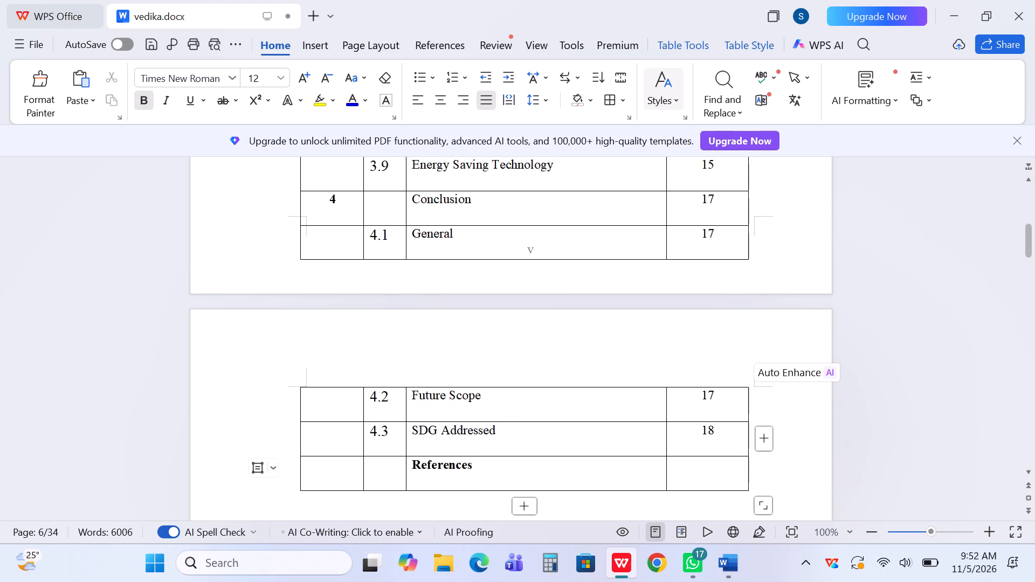
Make the chapter 4 Conclusion title and its page number bold in the contents table.
scroll(416, 391, up, 2)
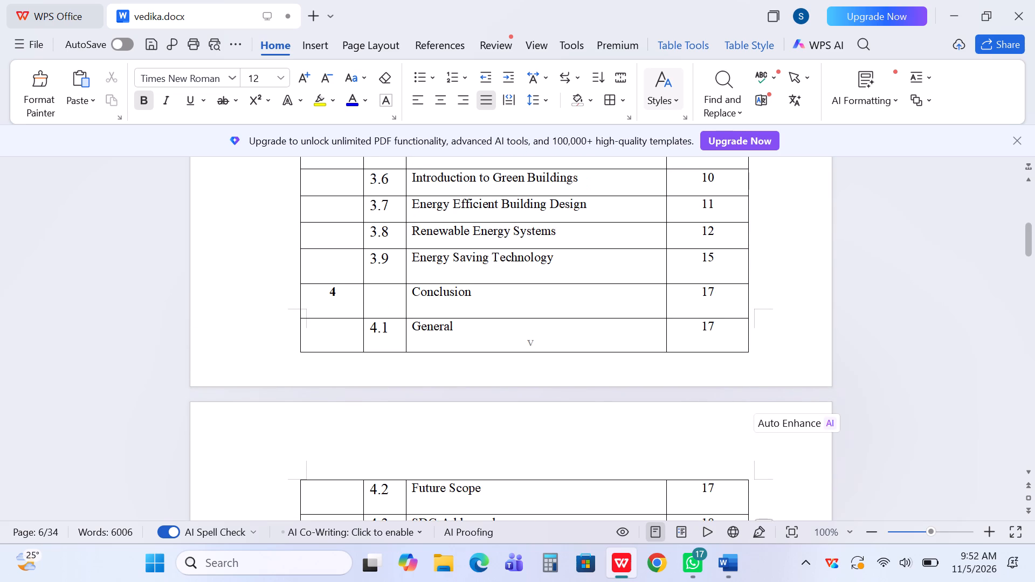
click(735, 293)
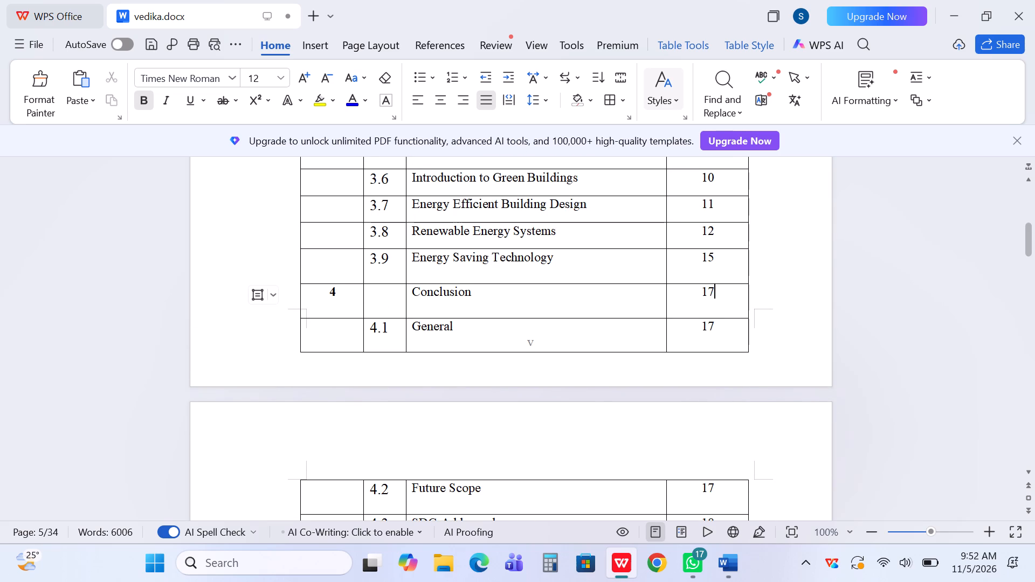
drag(735, 293, 462, 309)
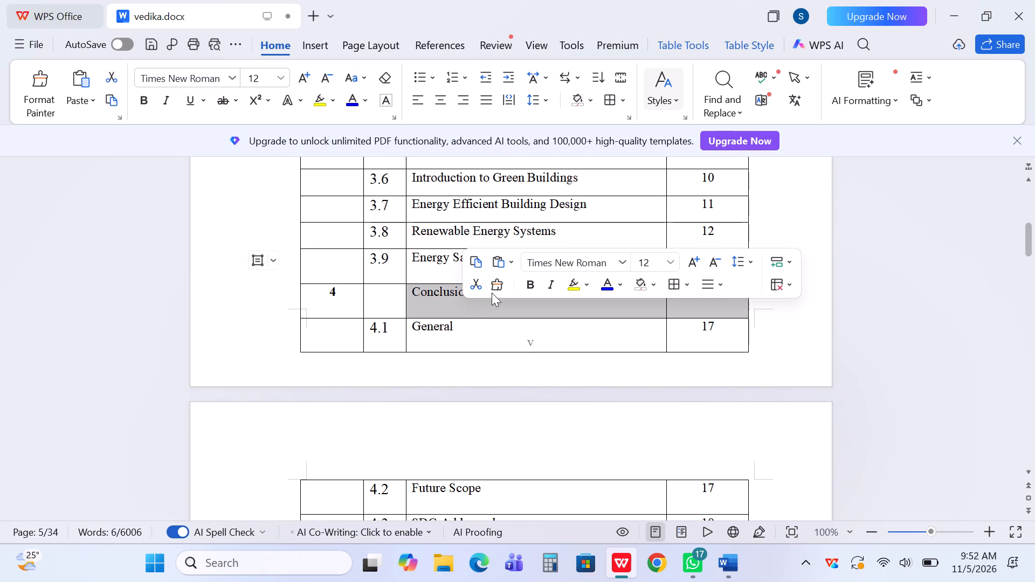
click(536, 281)
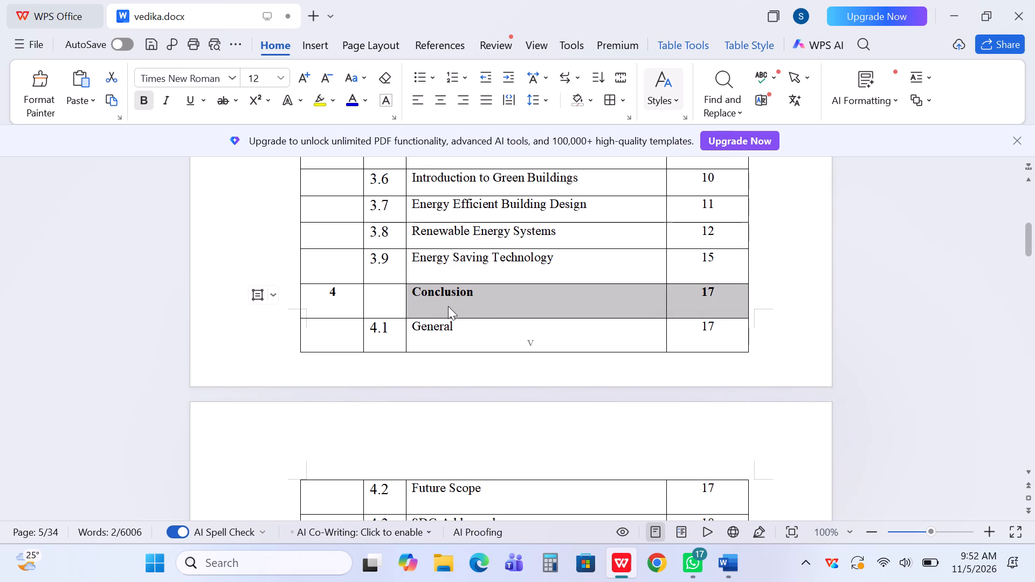
click(475, 301)
Remove the bold formatting from the page number of section 1.4, Summary, in the contents table.
scroll(475, 301, up, 1)
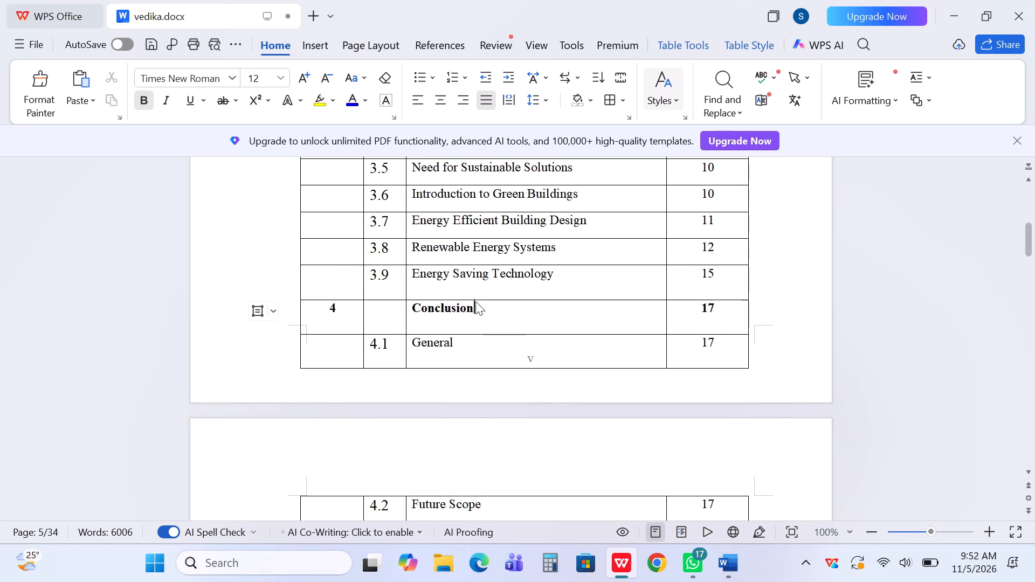
scroll(475, 301, up, 2)
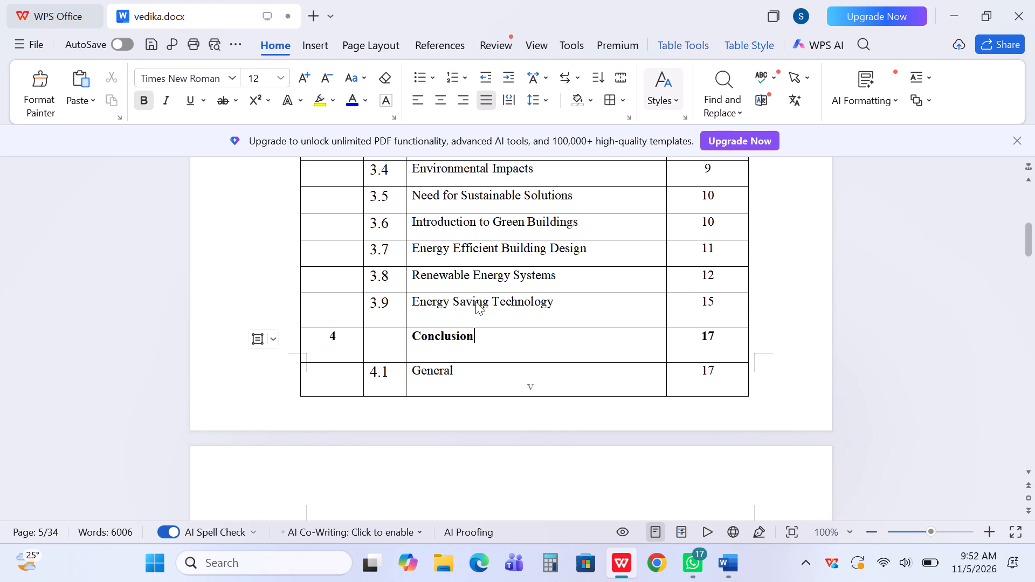
scroll(475, 301, up, 3)
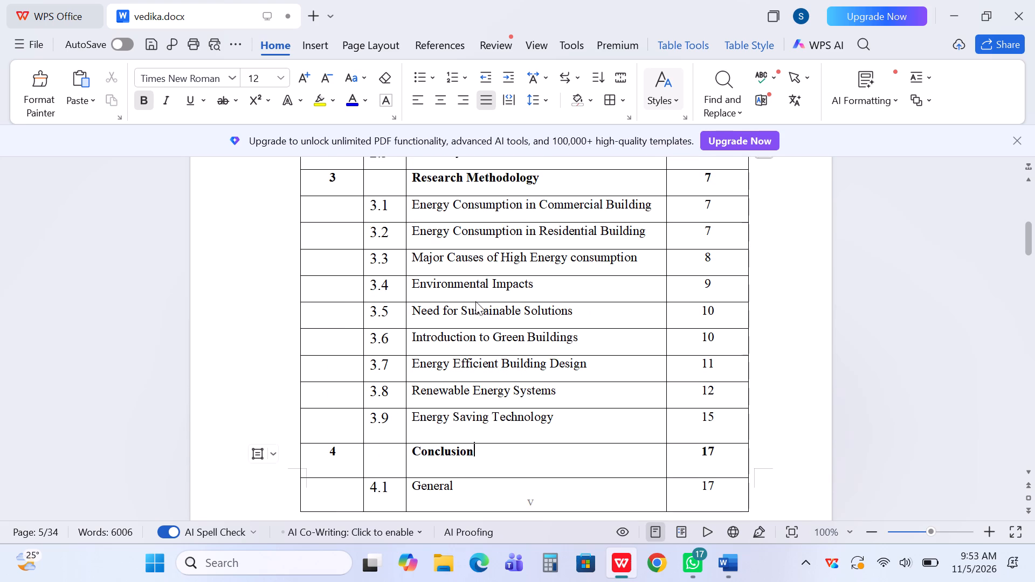
scroll(475, 301, up, 2)
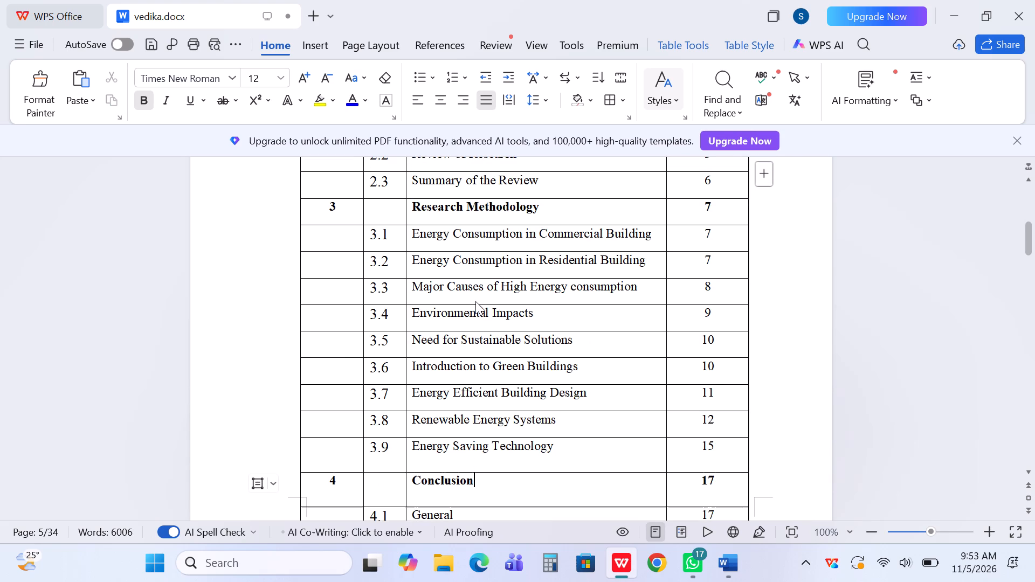
scroll(475, 301, up, 3)
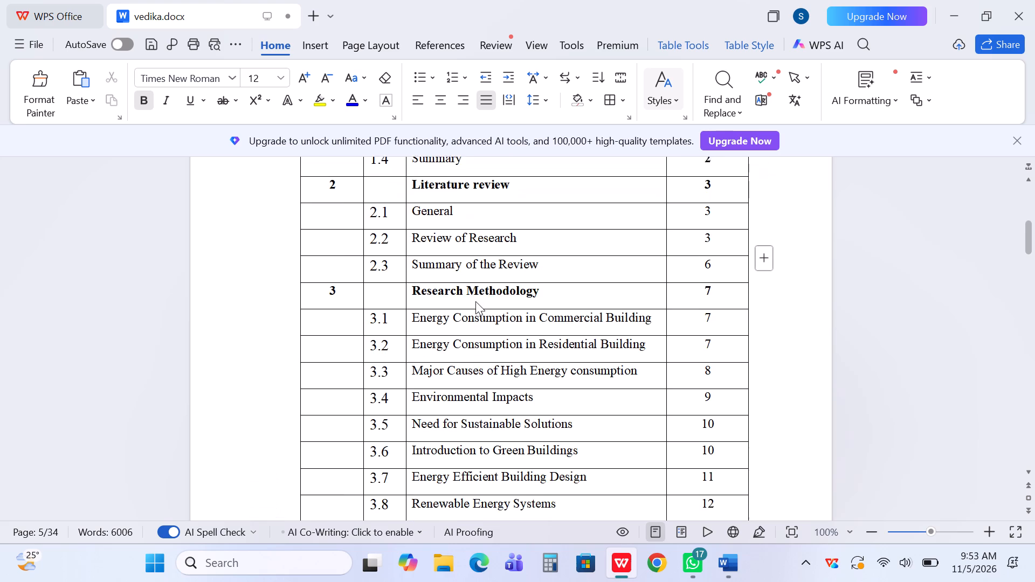
scroll(475, 301, up, 2)
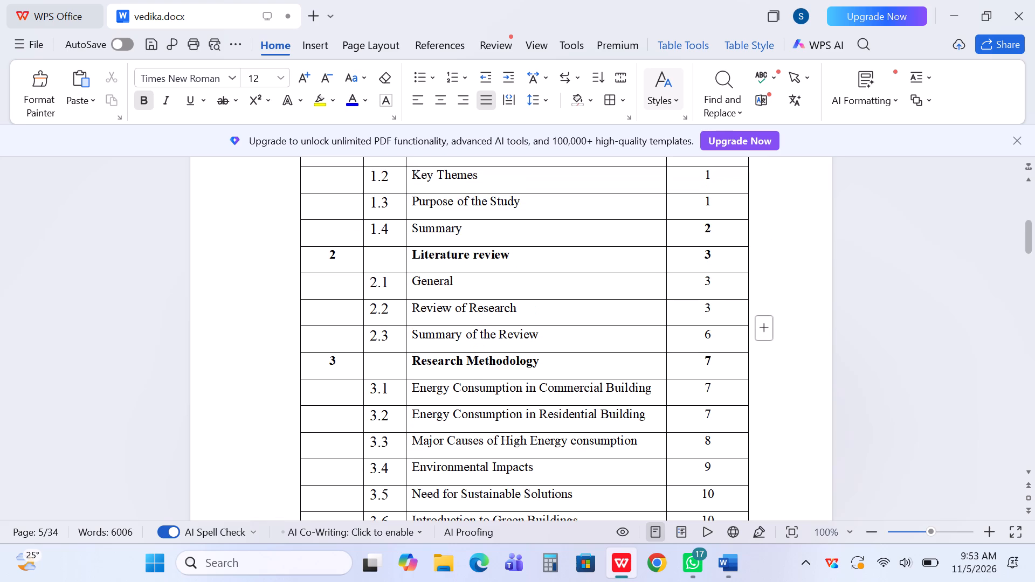
double_click(719, 221)
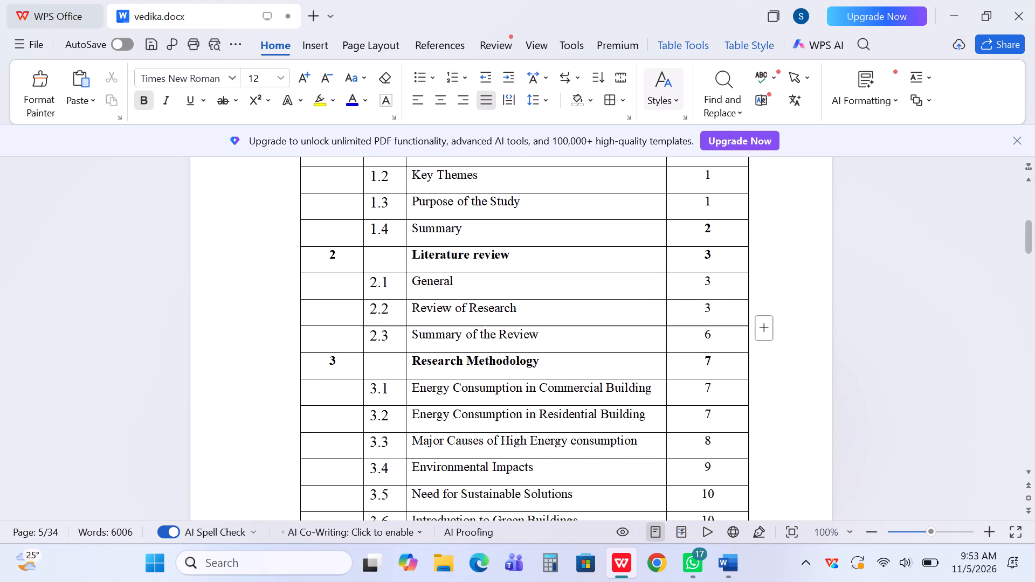
drag(715, 231, 706, 232)
click(577, 185)
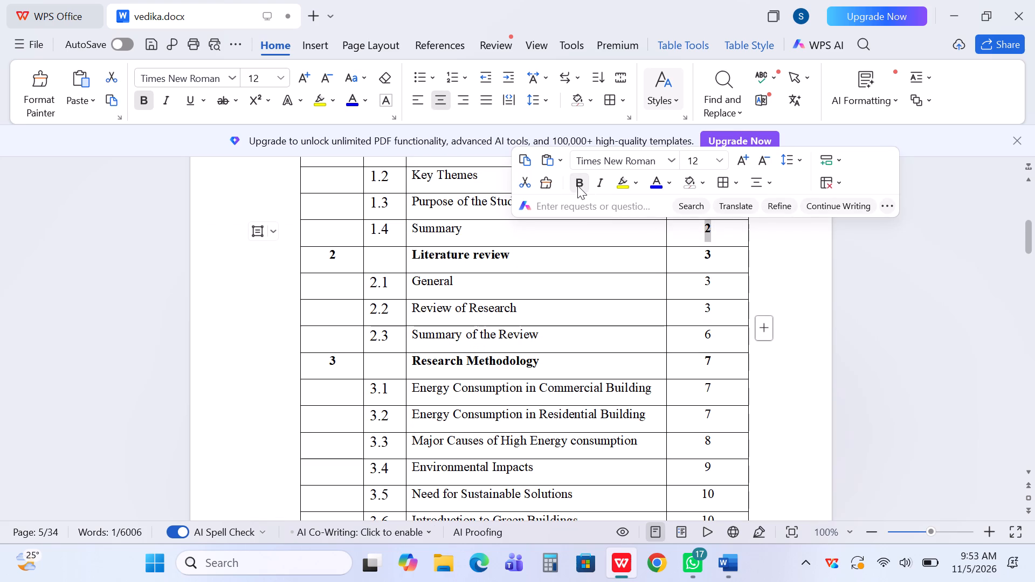
click(688, 234)
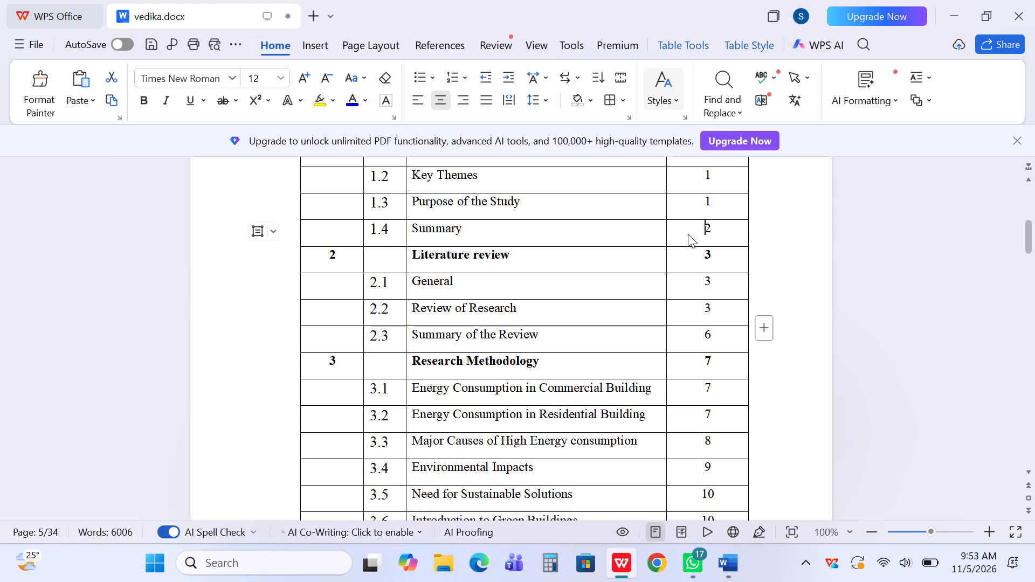
Centre the Page No. heading within its header cell in the contents table.
scroll(688, 234, up, 2)
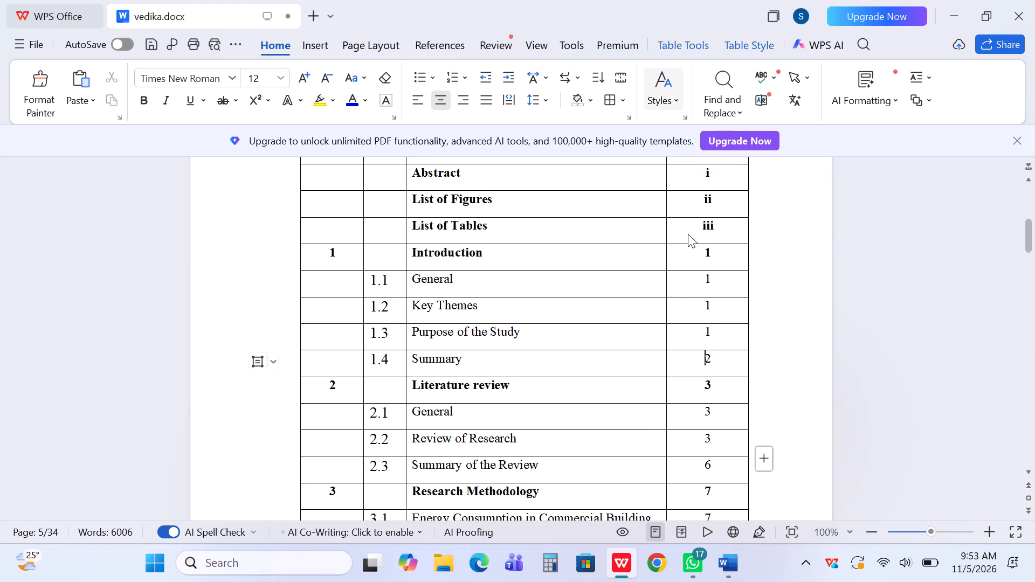
scroll(688, 234, up, 2)
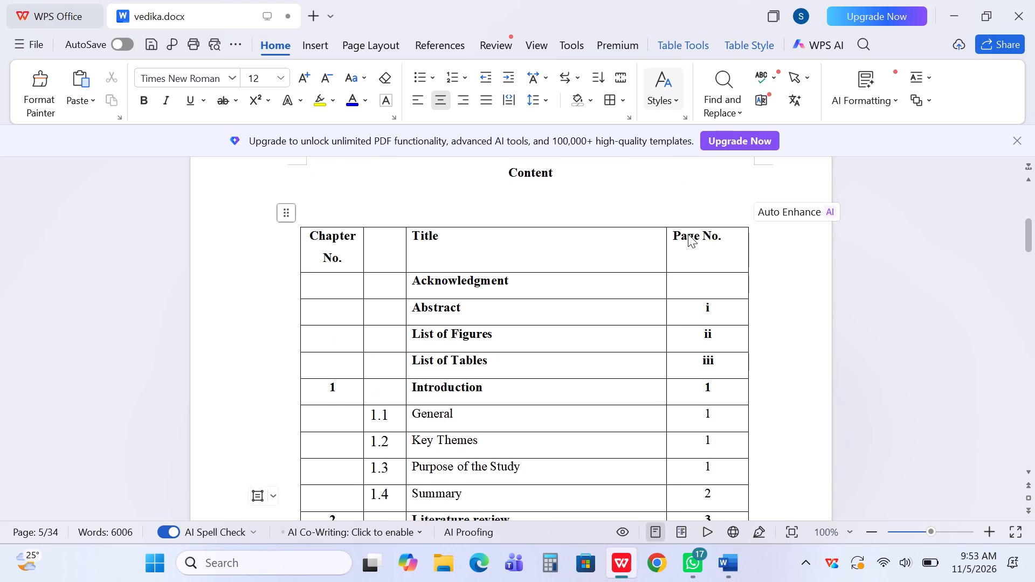
scroll(688, 234, up, 1)
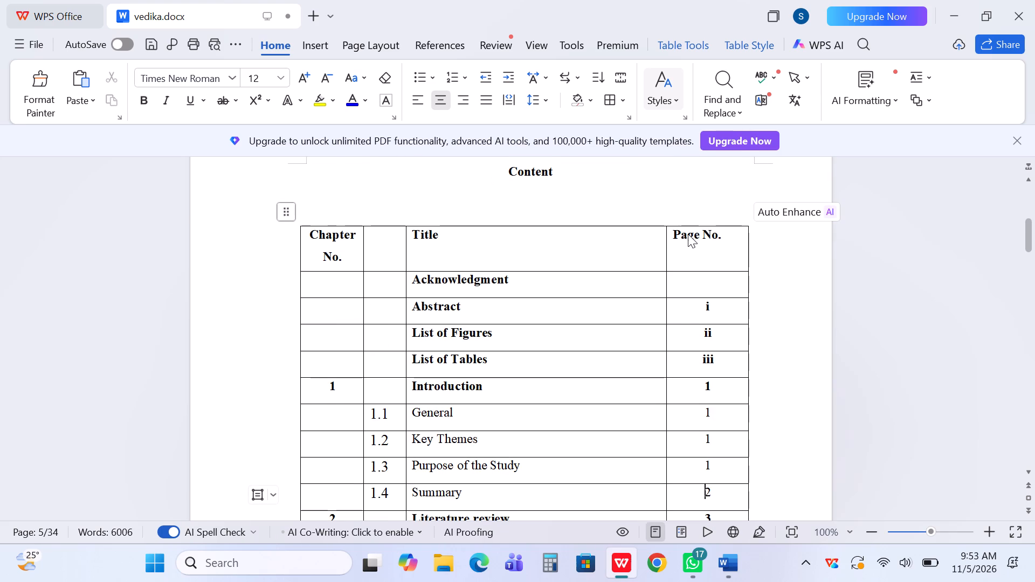
scroll(688, 234, up, 1)
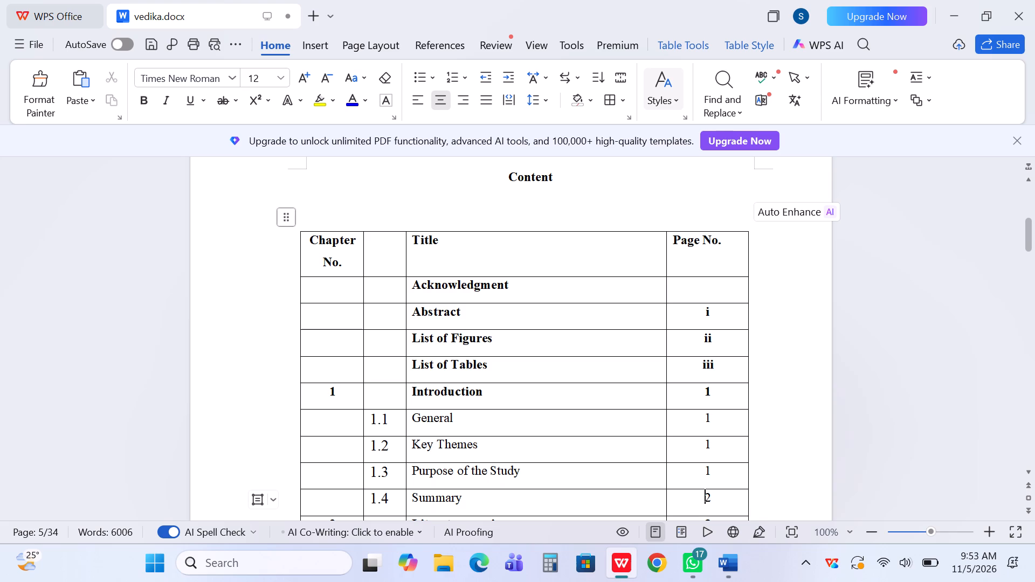
drag(730, 236, 658, 242)
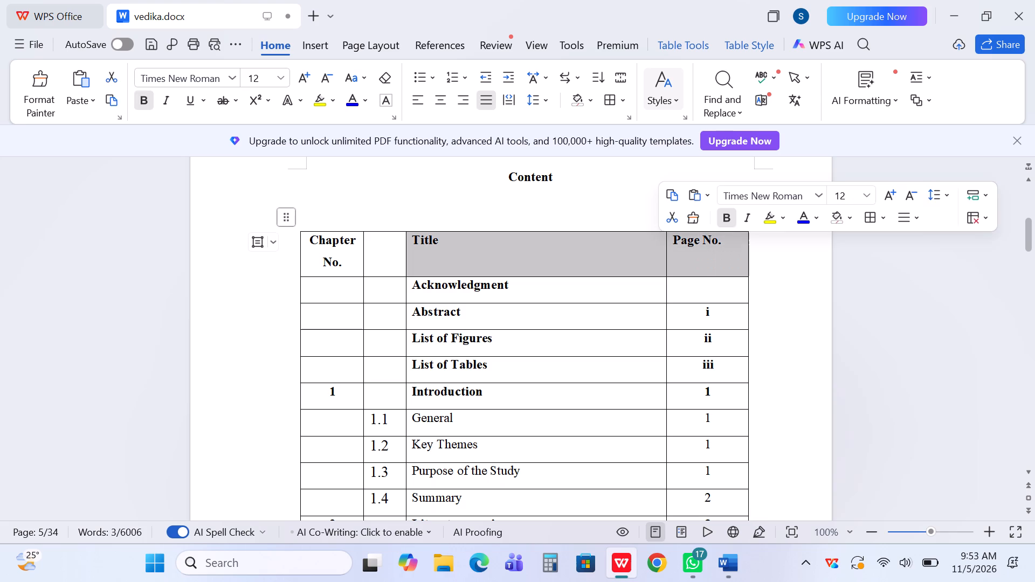
drag(702, 268, 726, 236)
drag(726, 236, 681, 239)
click(680, 258)
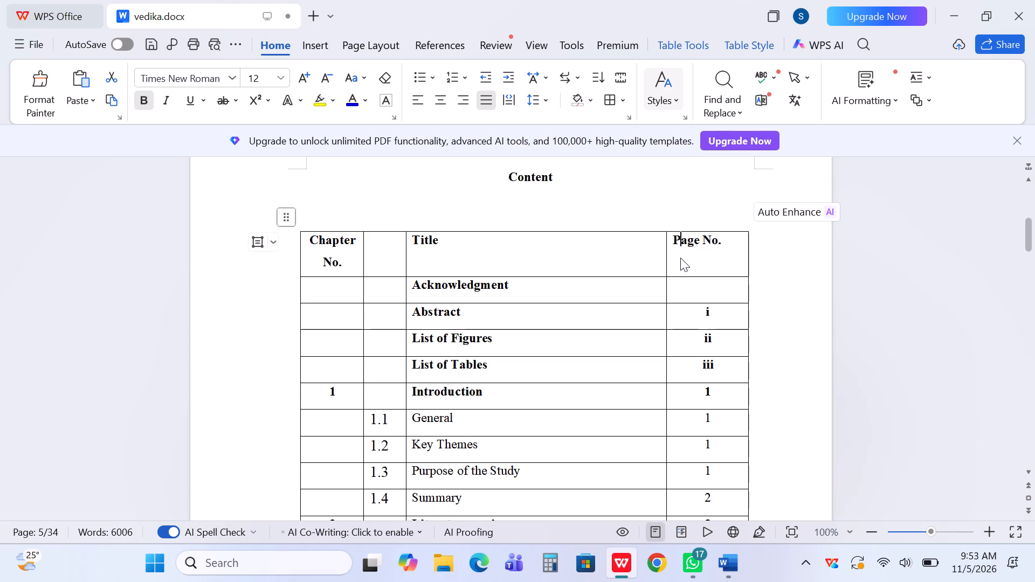
drag(727, 240, 686, 240)
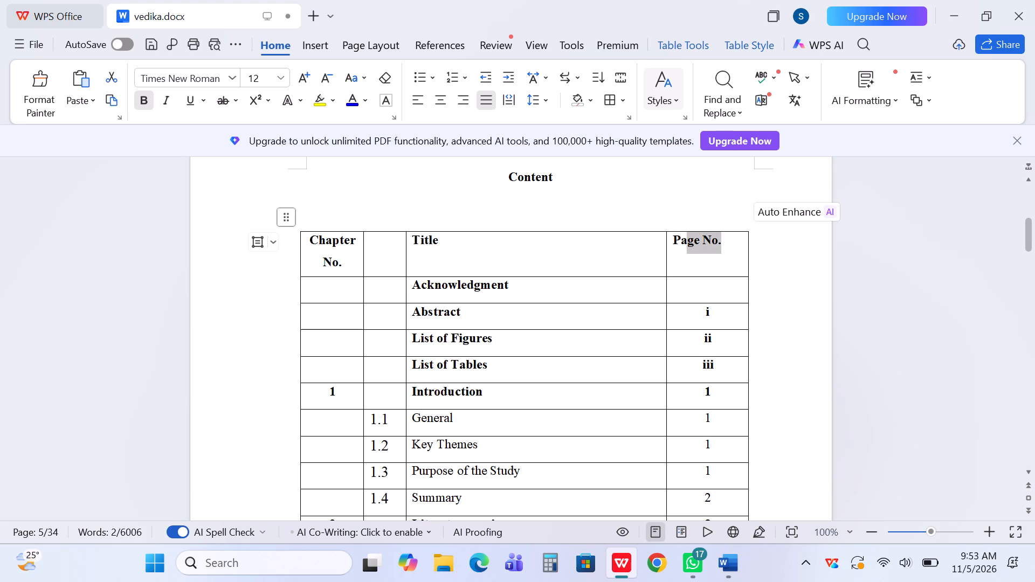
drag(686, 240, 670, 240)
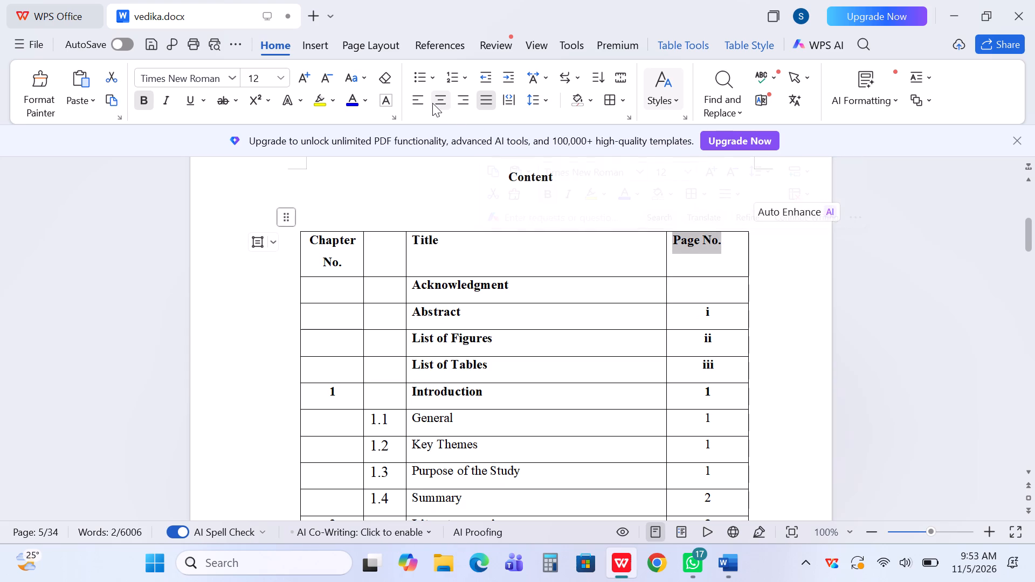
click(432, 103)
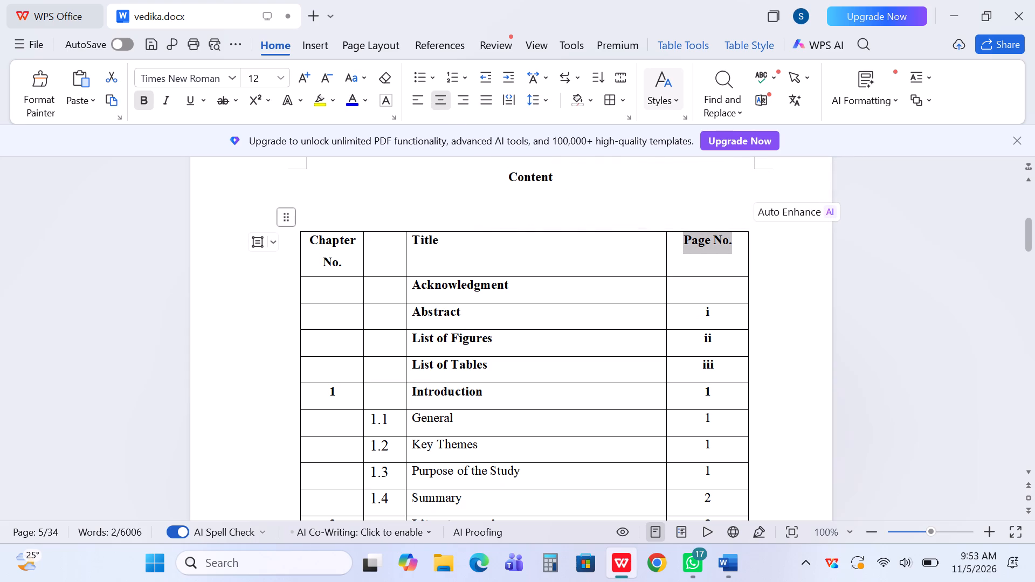
click(486, 232)
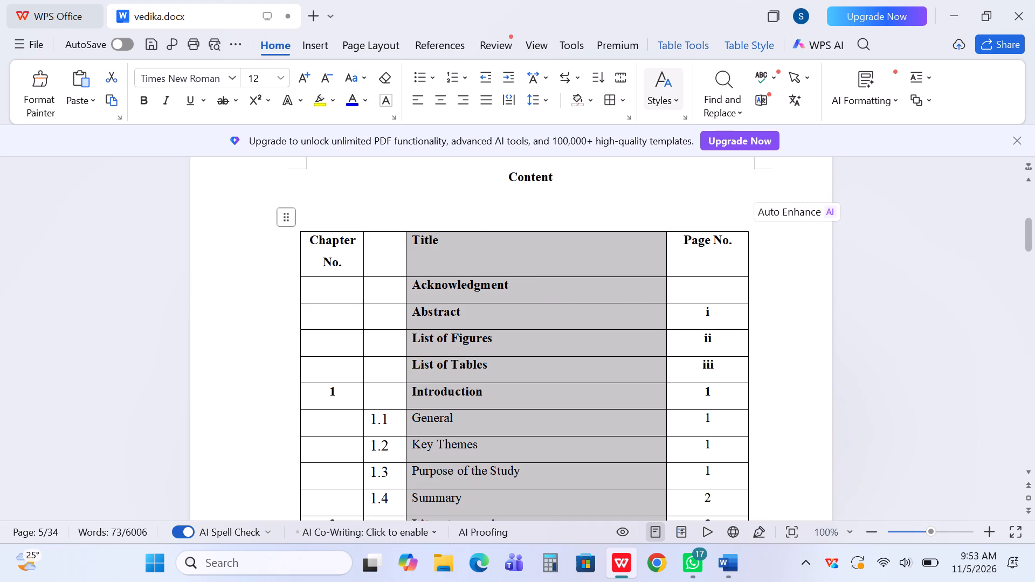
click(696, 264)
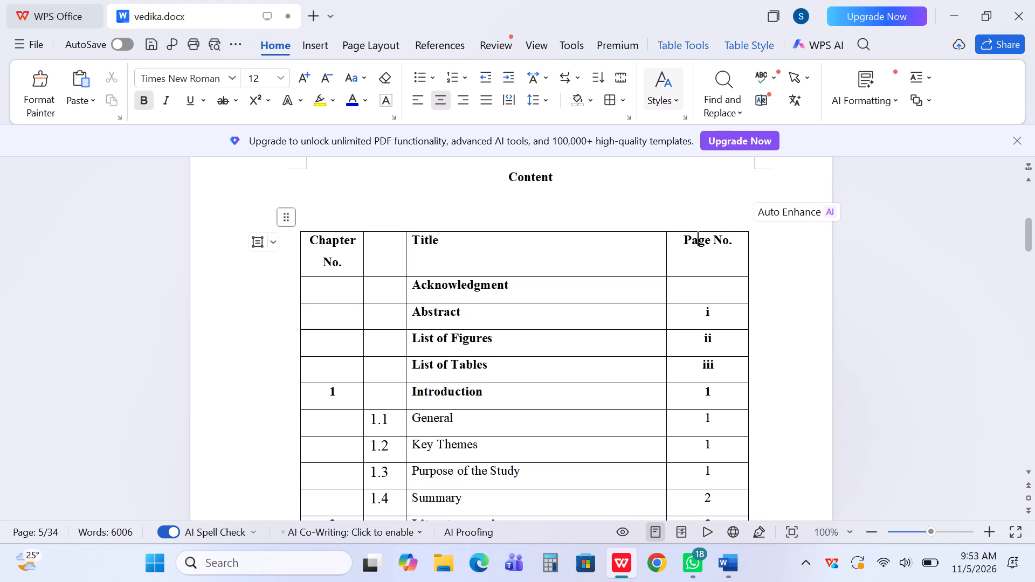
Push the abstract text below the contents table onto a new page with blank lines, leaving one empty line above it.
scroll(605, 294, down, 2)
scroll(605, 294, up, 3)
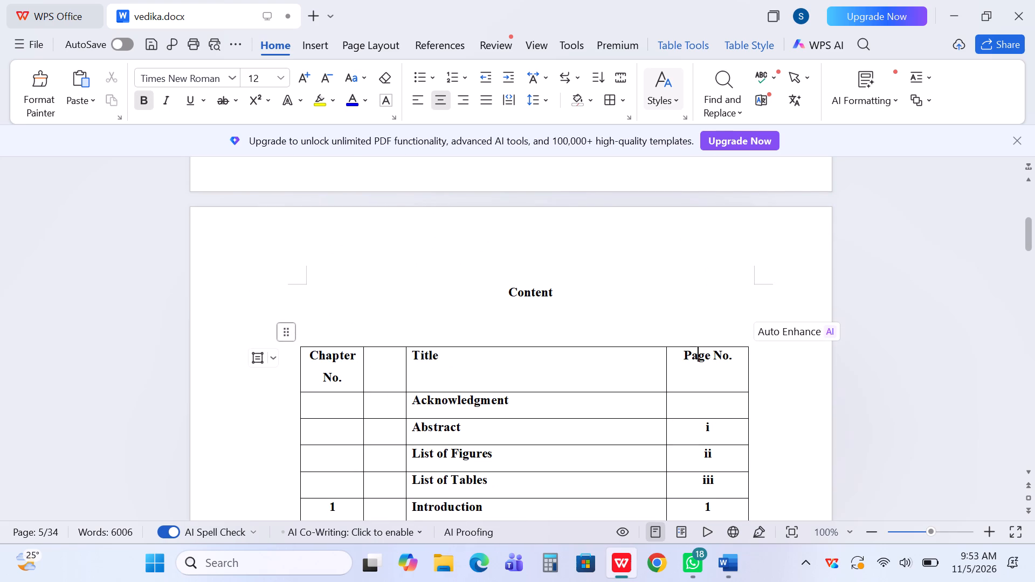
scroll(605, 294, down, 5)
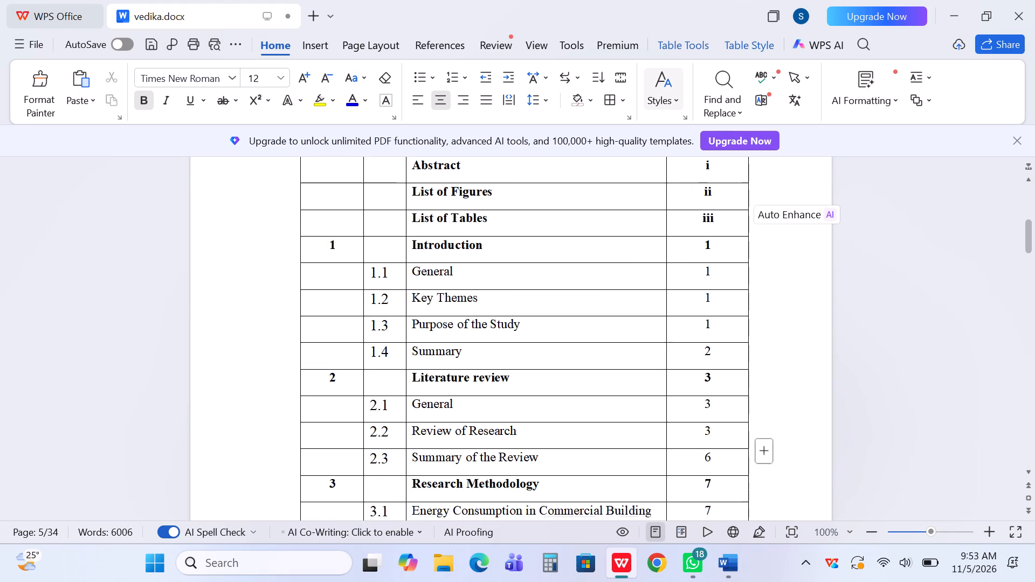
scroll(605, 294, down, 8)
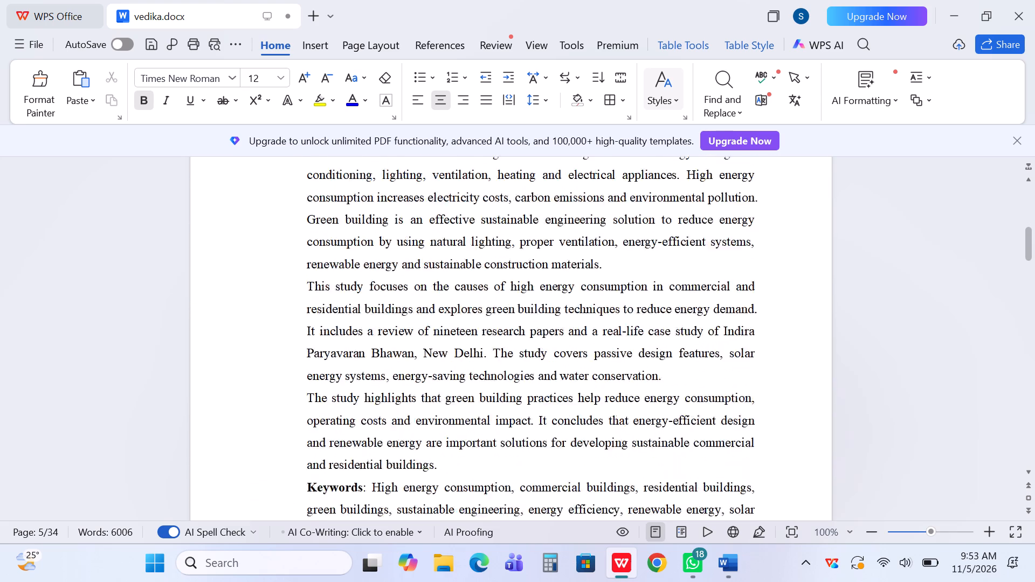
scroll(605, 294, up, 2)
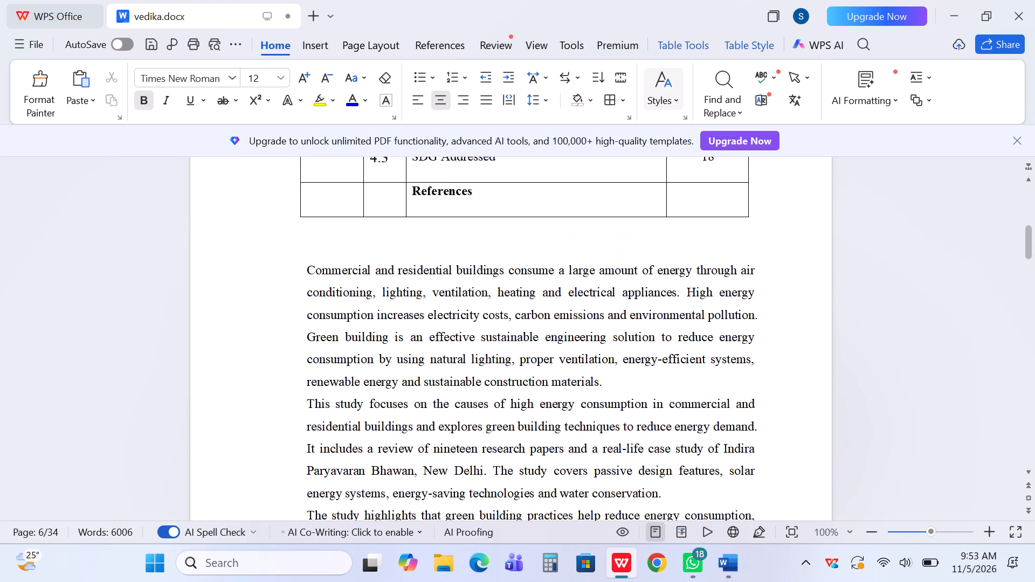
click(291, 262)
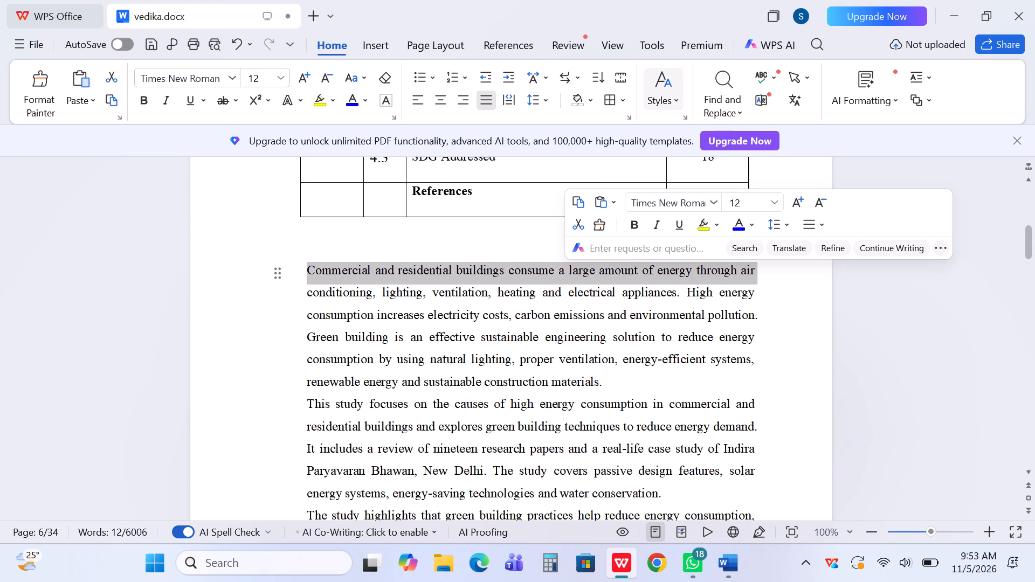
click(308, 263)
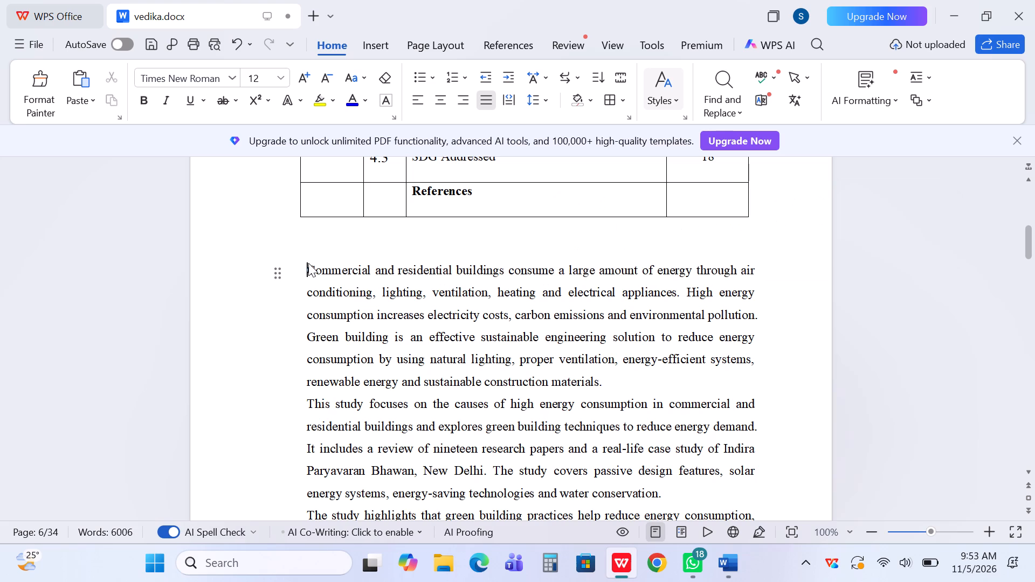
click(308, 263)
key(Return)
key(Return)
key(Return)
key(Return)
key(Return)
key(Return)
key(Return)
key(Return)
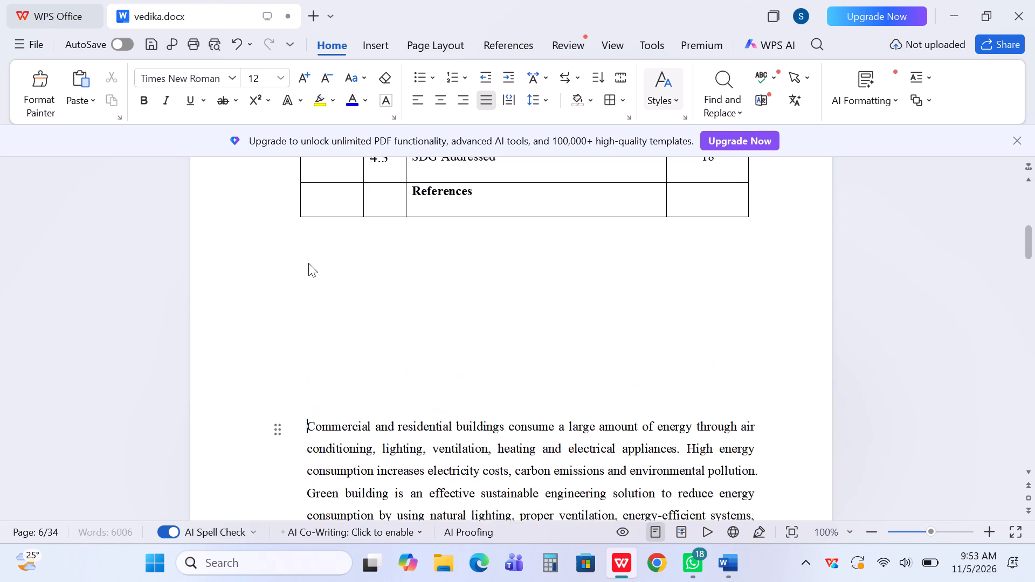
key(Return)
key(Return)
key(Return)
key(Return)
key(Return)
key(Return)
key(Return)
key(Return)
key(Return)
key(Return)
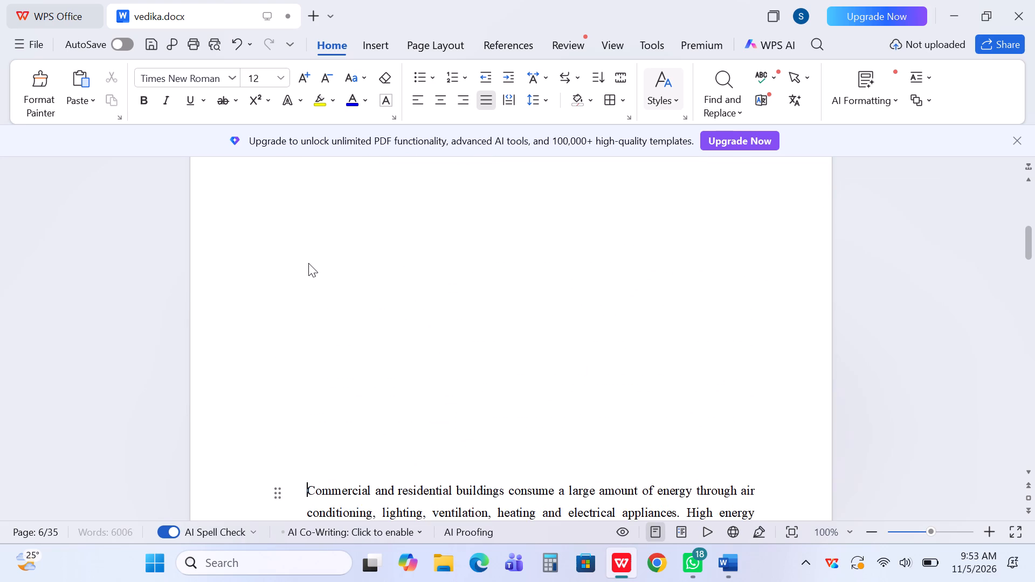
key(Return)
key(Return)
key(Return)
key(Return)
key(Return)
key(Return)
key(Return)
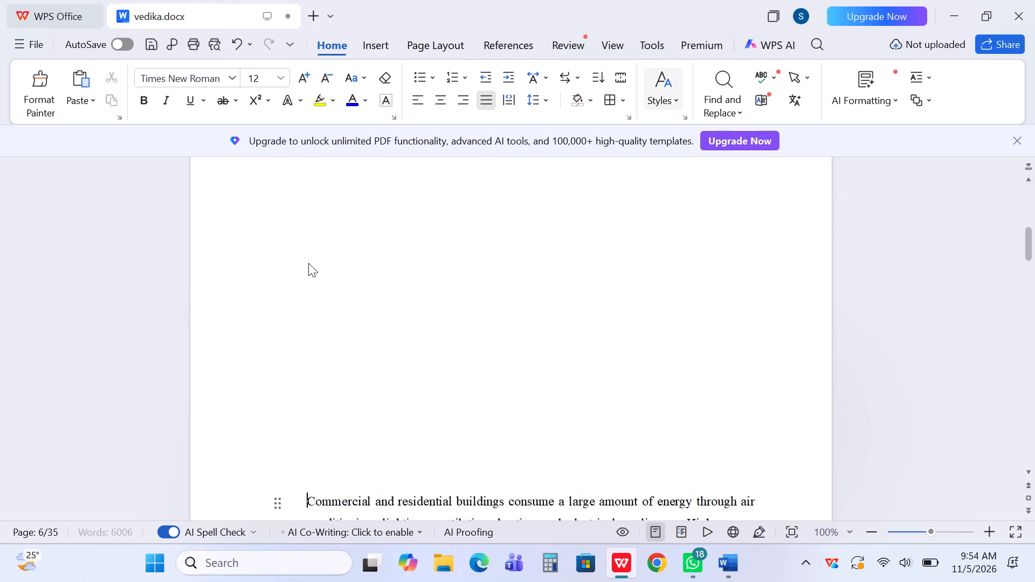
scroll(308, 263, down, 4)
key(Return)
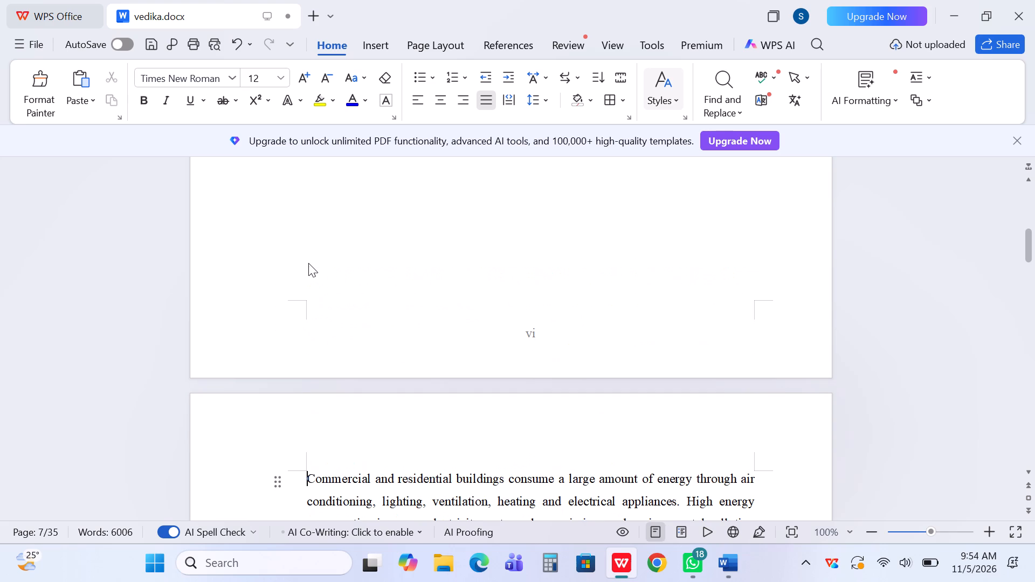
key(Return)
key(Return)
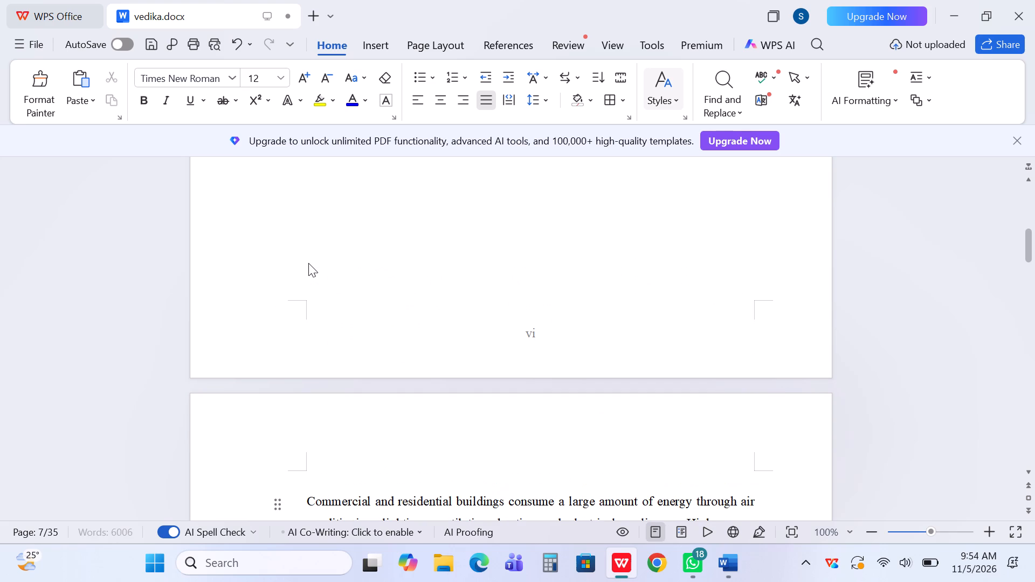
key(BackSpace)
key(BackSpace)
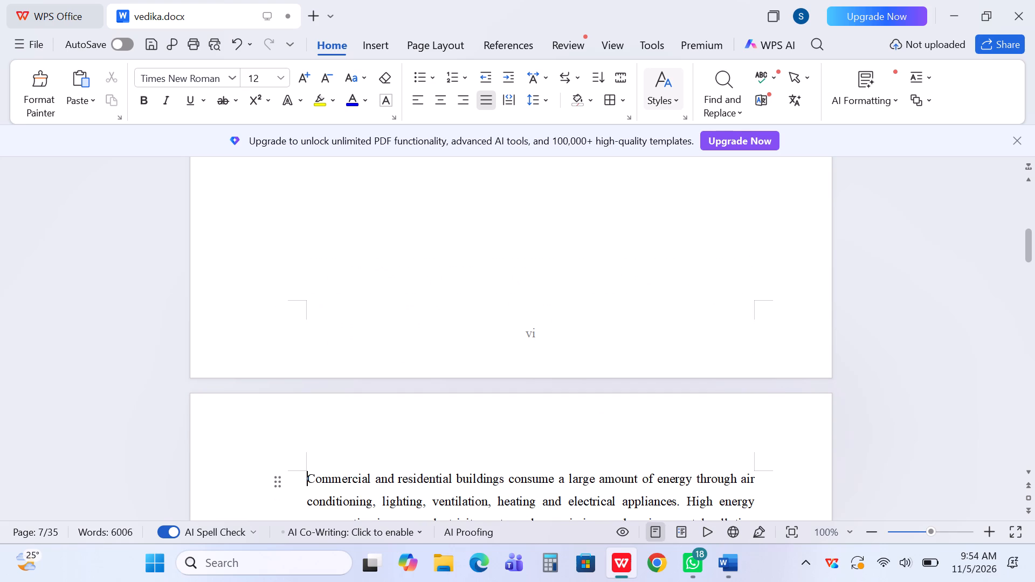
key(BackSpace)
key(Return)
key(Return)
key(Return)
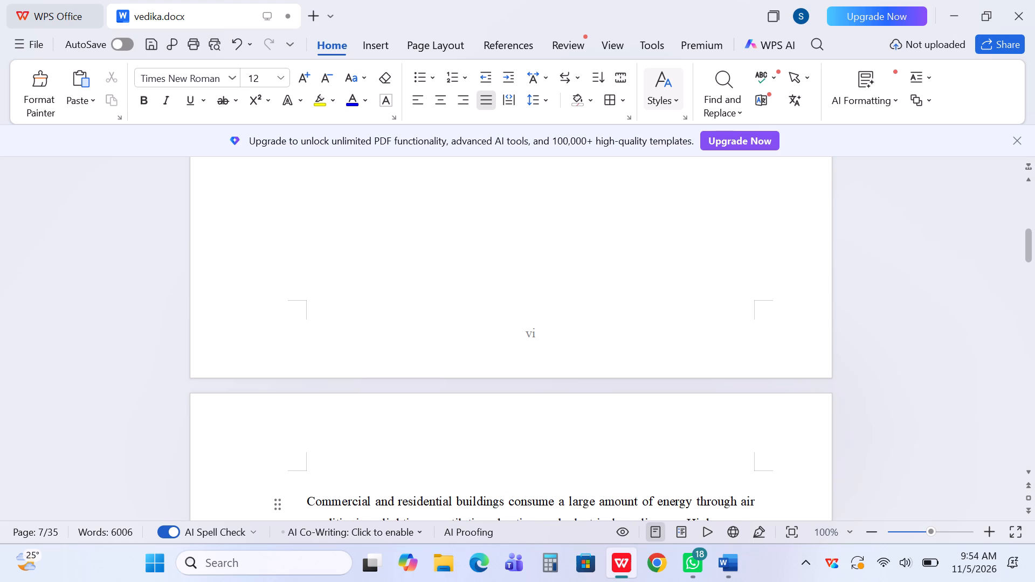
Add the heading Abstract in the empty line above the abstract text and make it bold and centred.
click(508, 440)
drag(348, 481, 341, 481)
drag(341, 481, 364, 479)
double_click(364, 479)
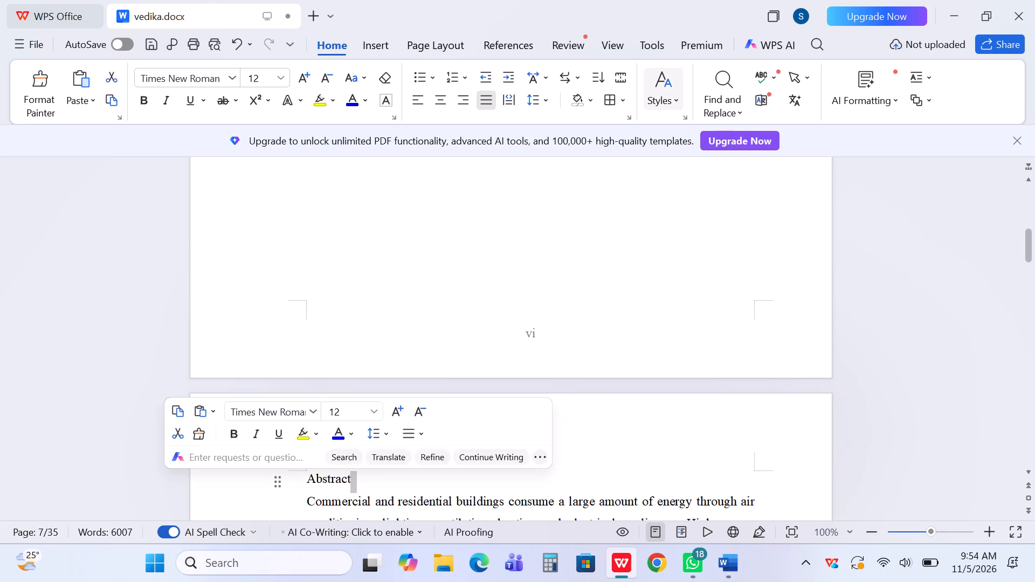
click(364, 479)
drag(364, 479, 299, 479)
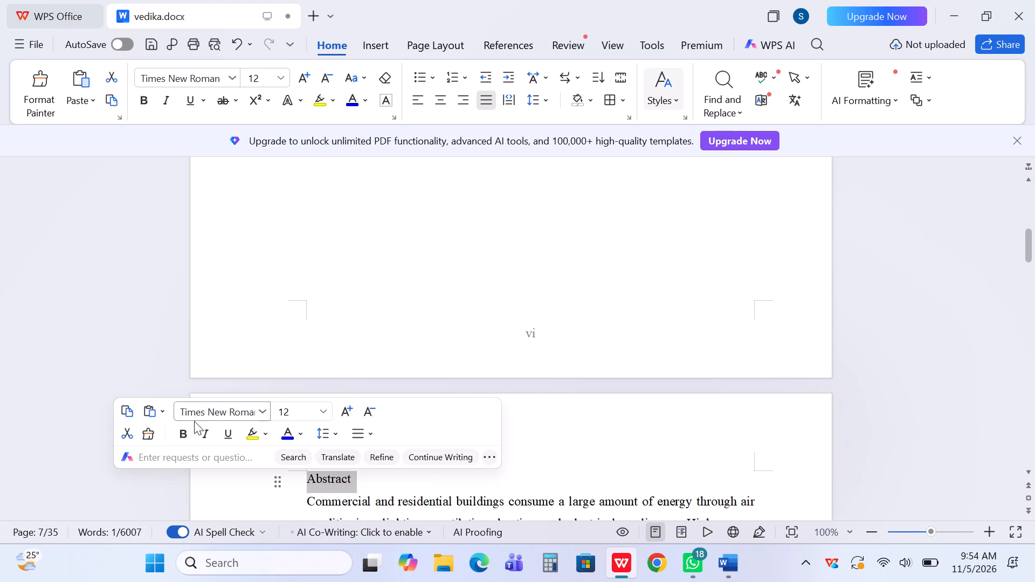
click(180, 438)
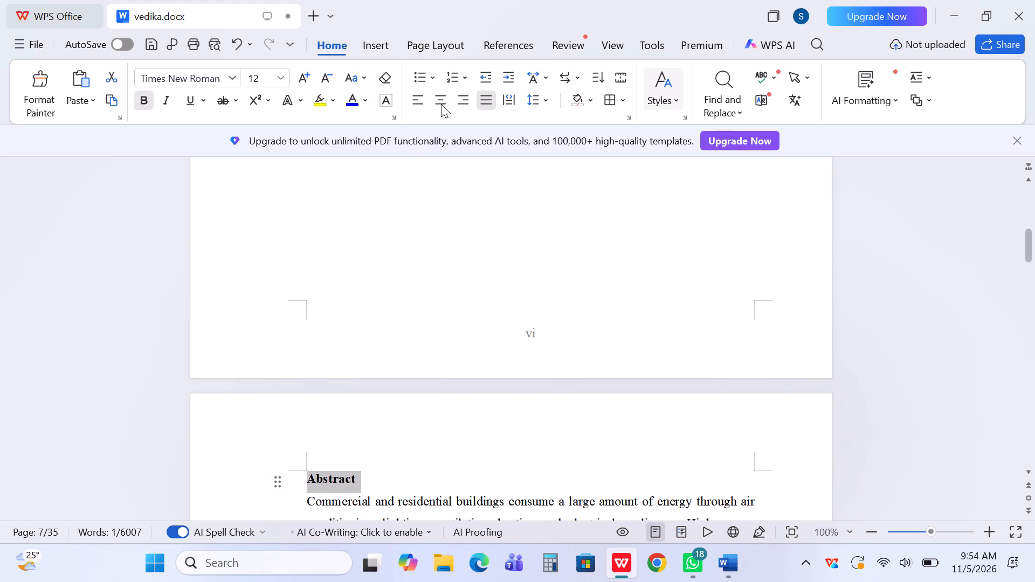
click(446, 91)
click(423, 453)
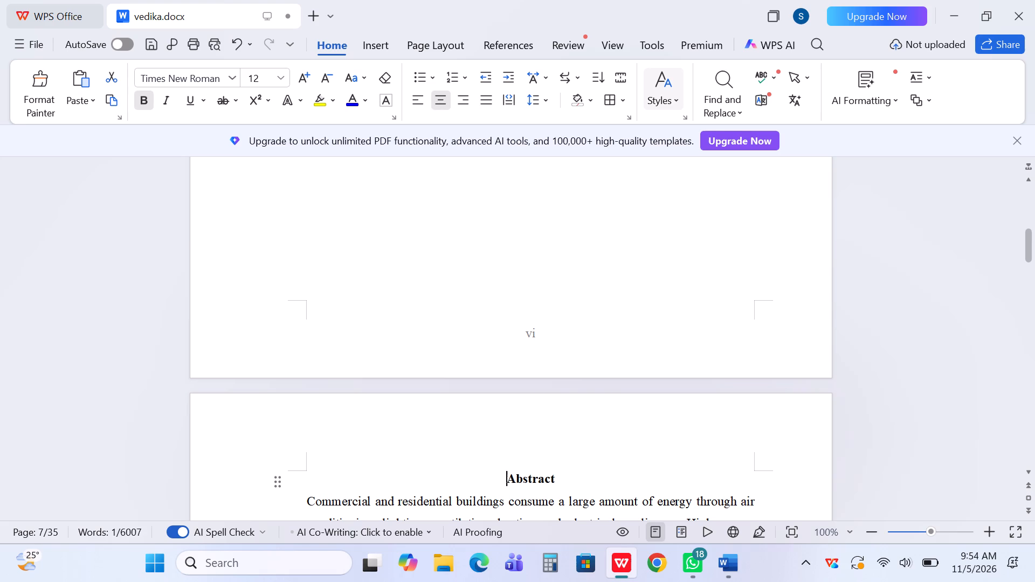
Insert a blank line between the Abstract heading and its first paragraph.
scroll(544, 528, down, 4)
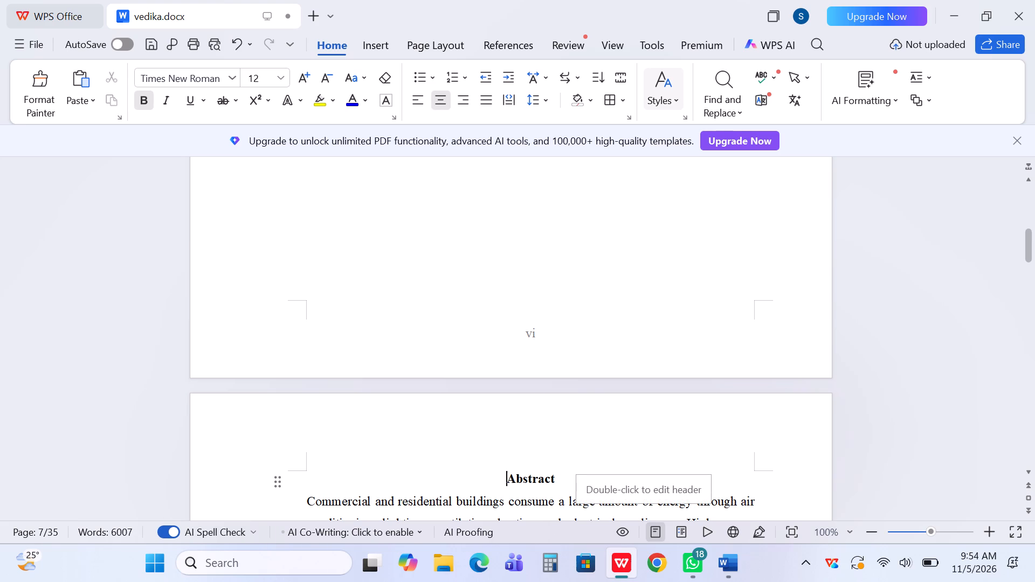
scroll(575, 466, down, 2)
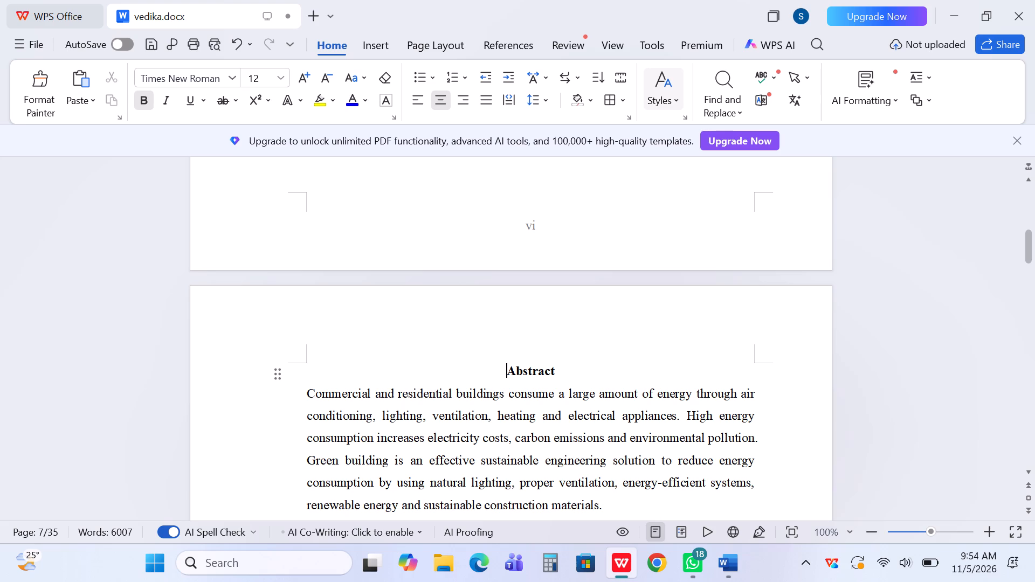
click(574, 376)
key(Return)
Review the layout of the pages from the abstract through the List of Figures and List of Tables to Chapter 1.
scroll(574, 376, down, 3)
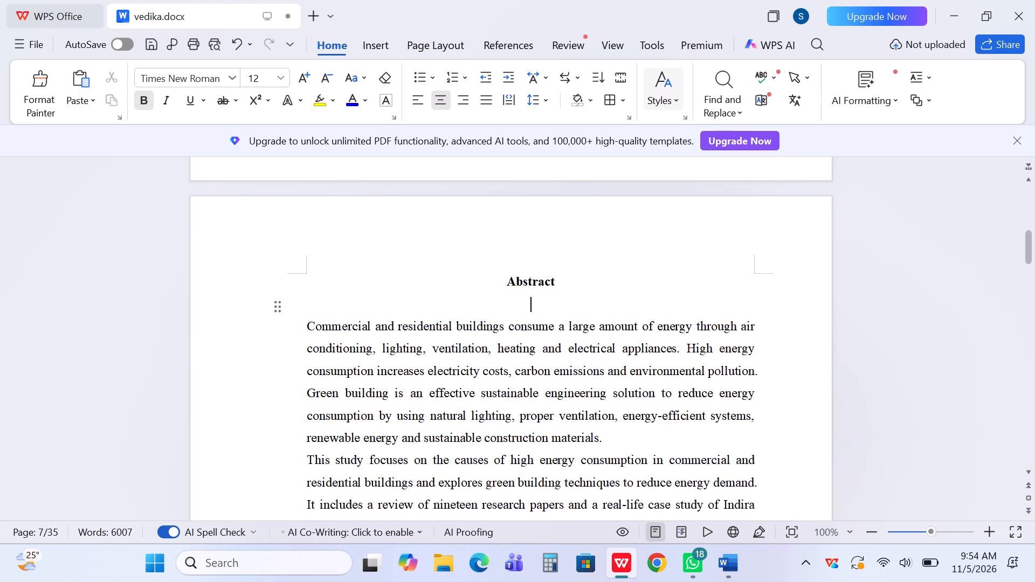
scroll(574, 376, down, 4)
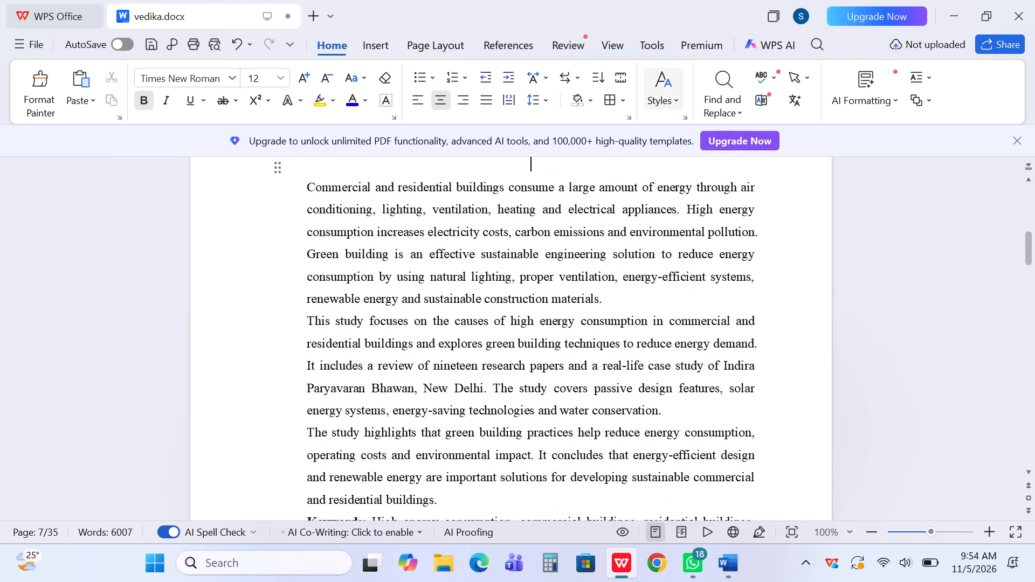
scroll(574, 376, down, 3)
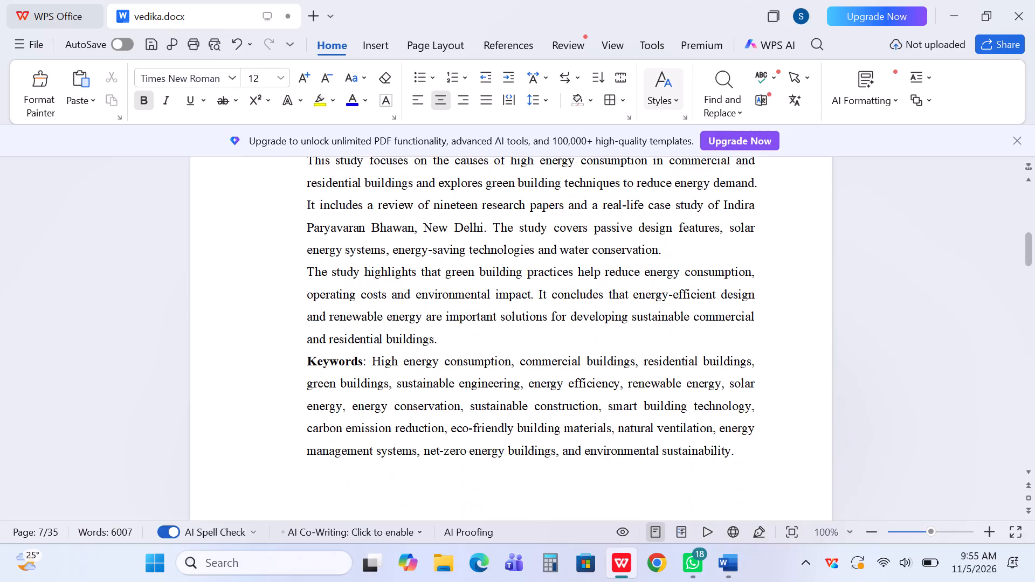
scroll(574, 376, down, 2)
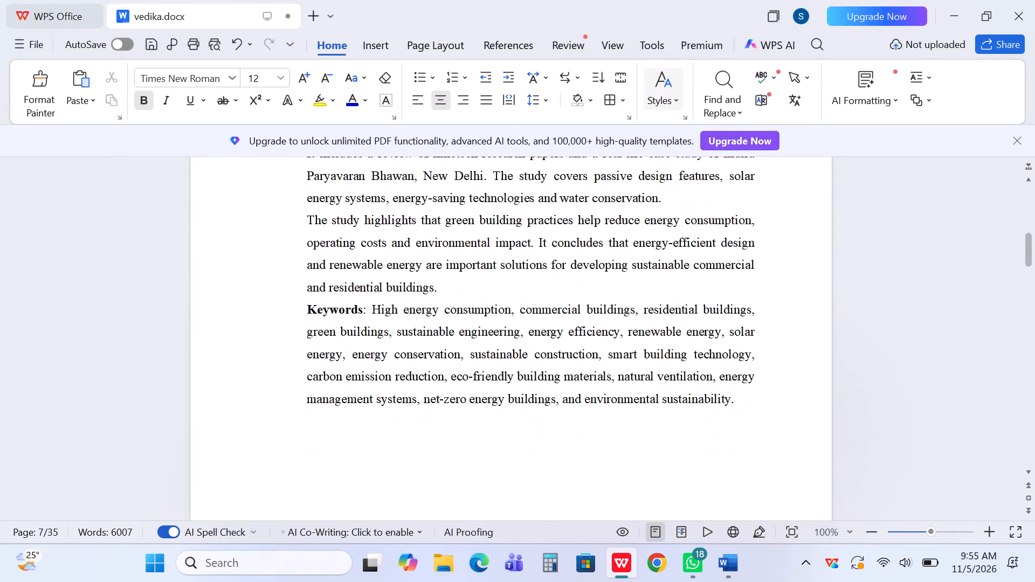
scroll(574, 376, down, 7)
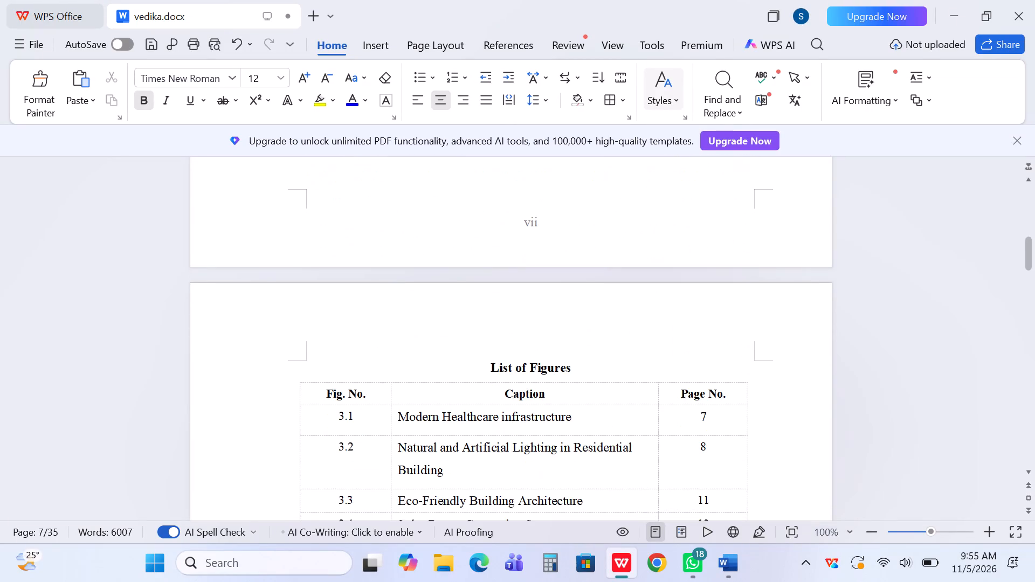
scroll(574, 376, down, 5)
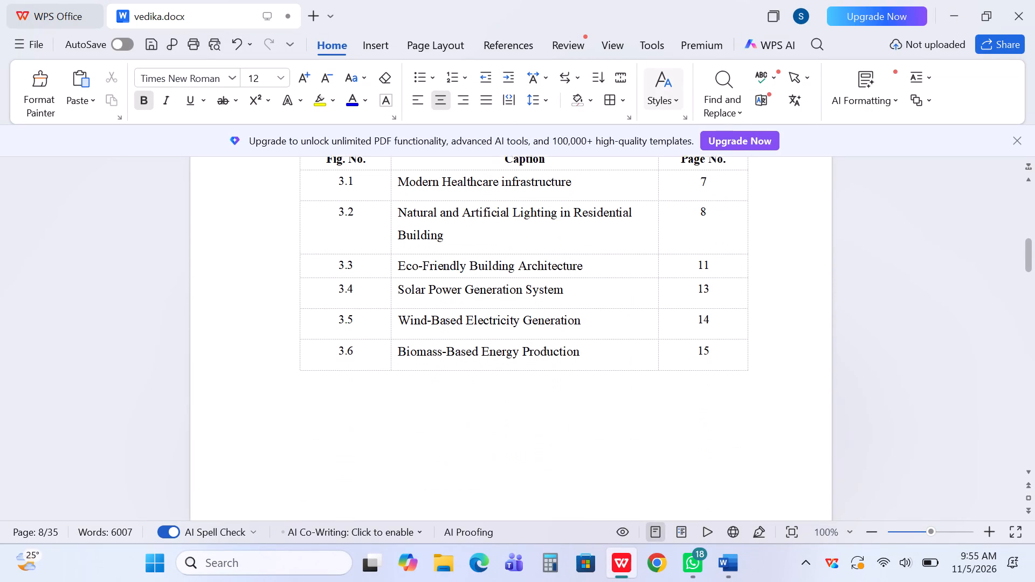
scroll(574, 376, down, 4)
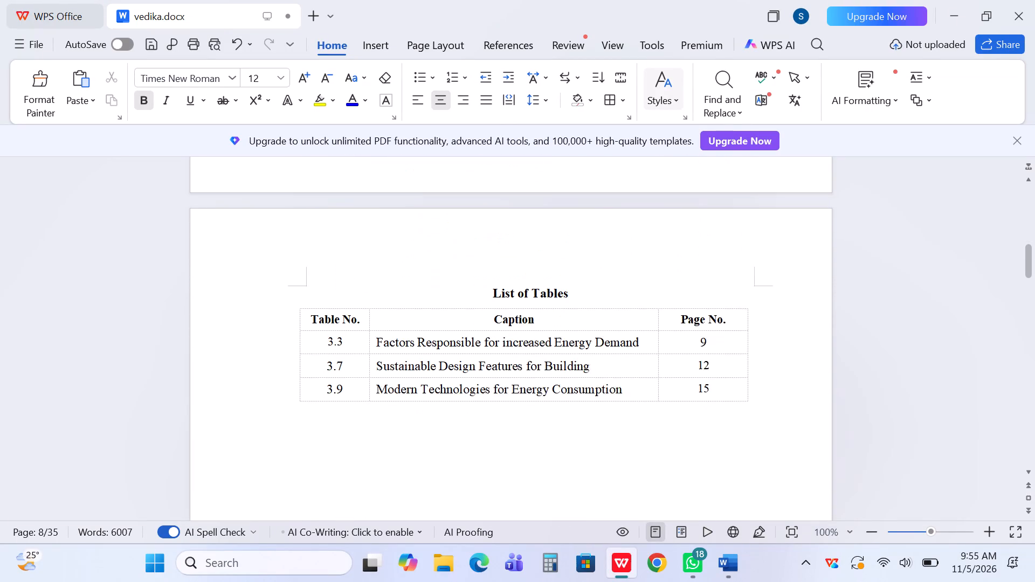
scroll(574, 376, down, 2)
scroll(574, 376, up, 3)
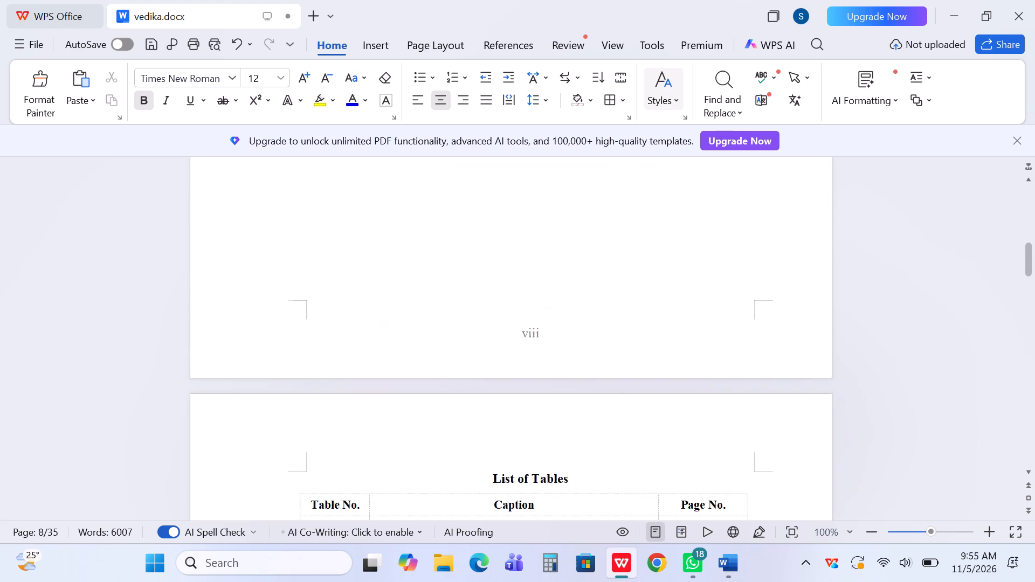
scroll(574, 376, up, 3)
scroll(574, 376, down, 2)
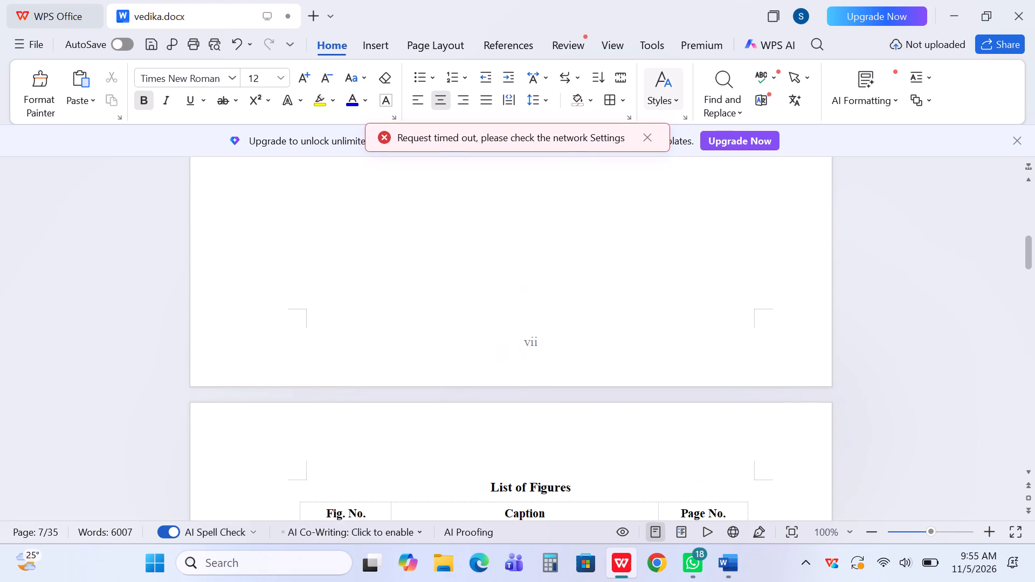
scroll(574, 376, down, 12)
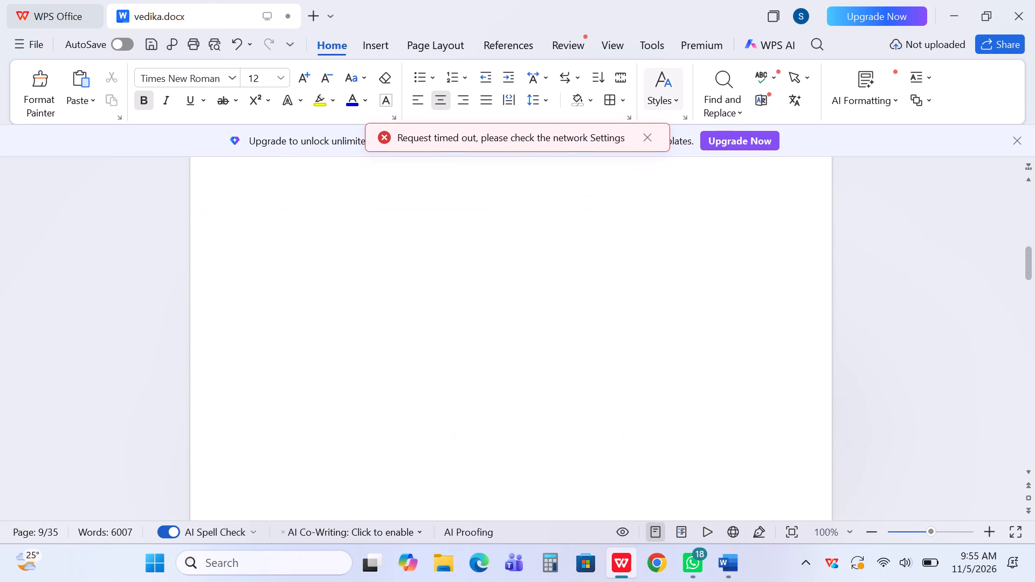
scroll(574, 376, down, 6)
scroll(574, 376, up, 2)
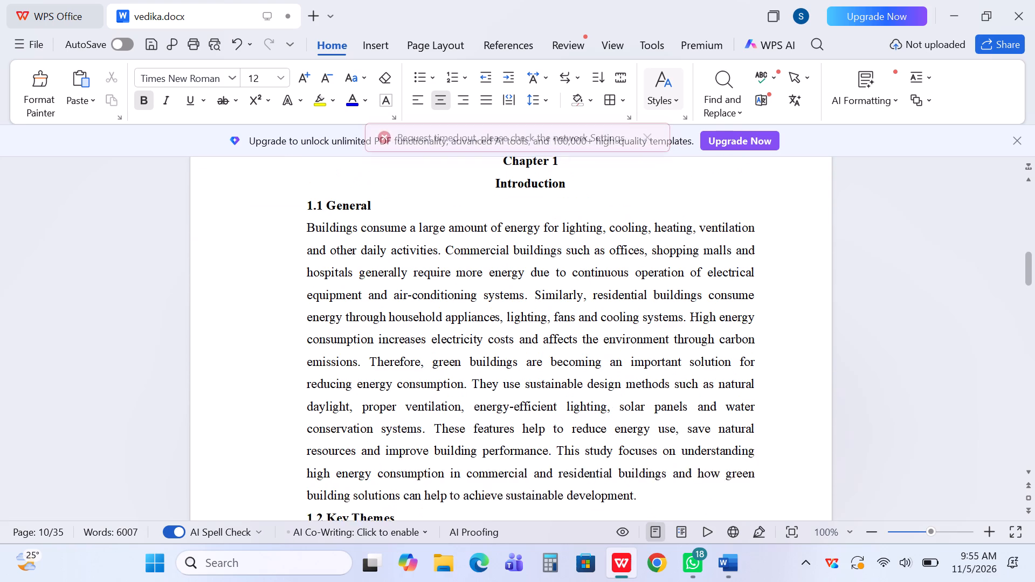
Review the layout of Chapters 1 and 2 up to the start of Chapter 3, Research Methodology.
scroll(574, 376, down, 7)
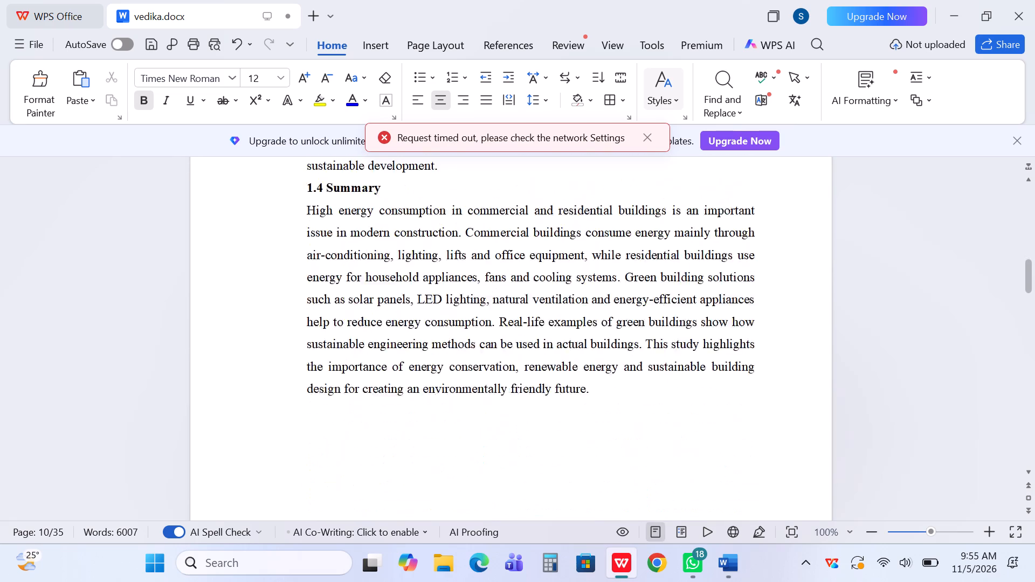
scroll(574, 376, down, 13)
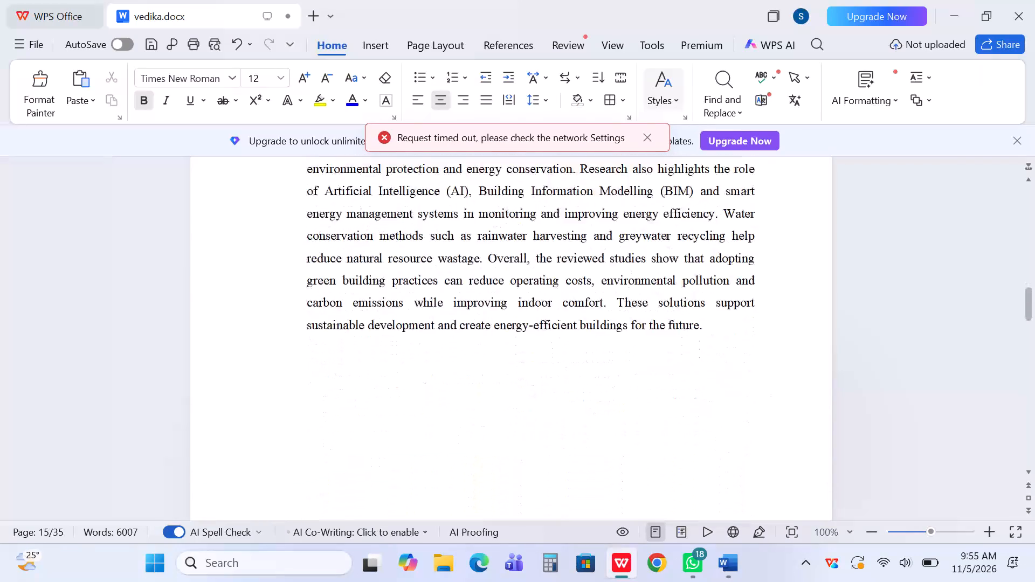
scroll(574, 376, down, 6)
scroll(574, 376, up, 1)
scroll(574, 376, down, 1)
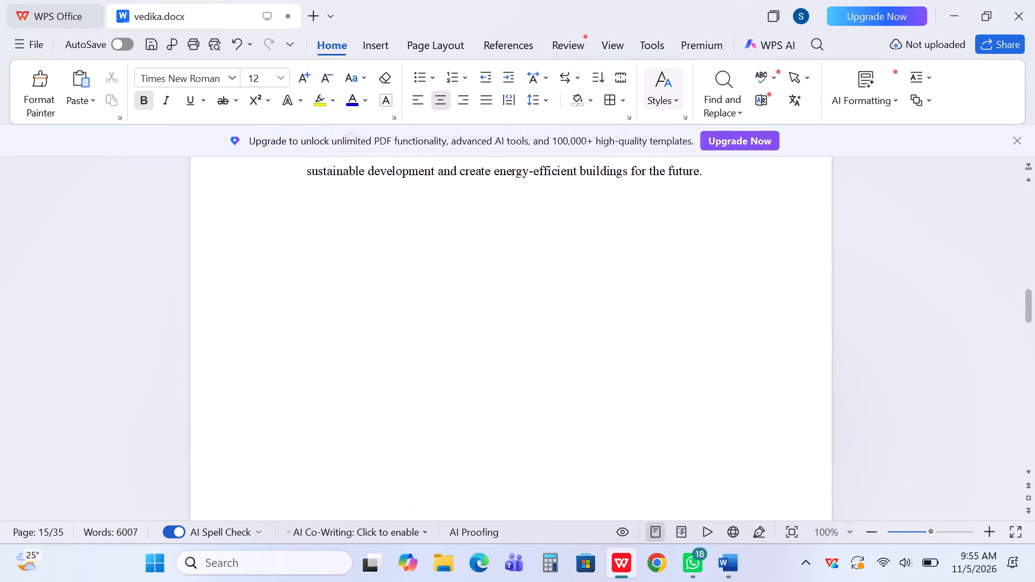
scroll(574, 376, down, 2)
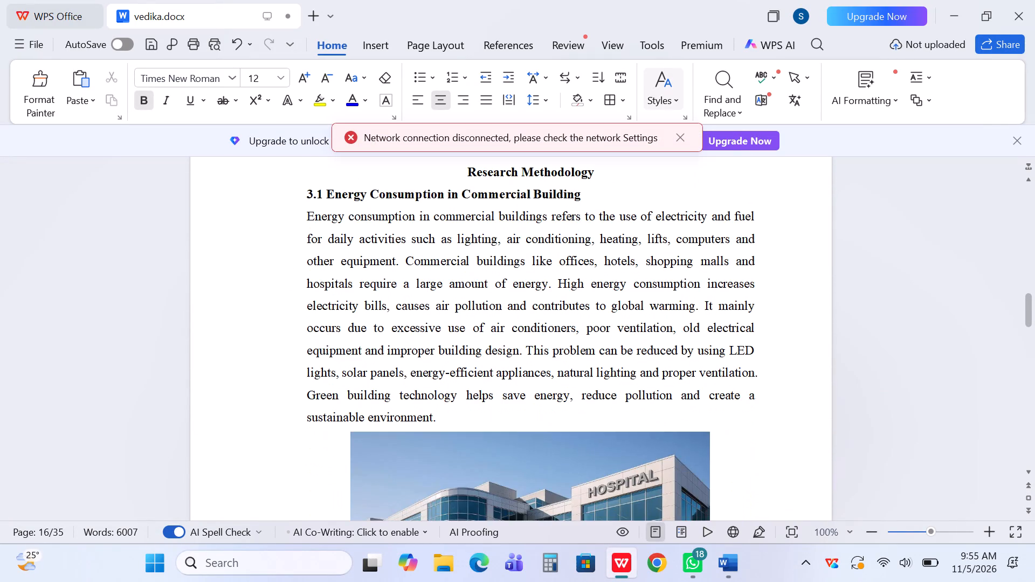
Check the Chapter 3 text, figures and tables from section 3.1 through Table 3.7 to section 3.8.
scroll(574, 376, down, 9)
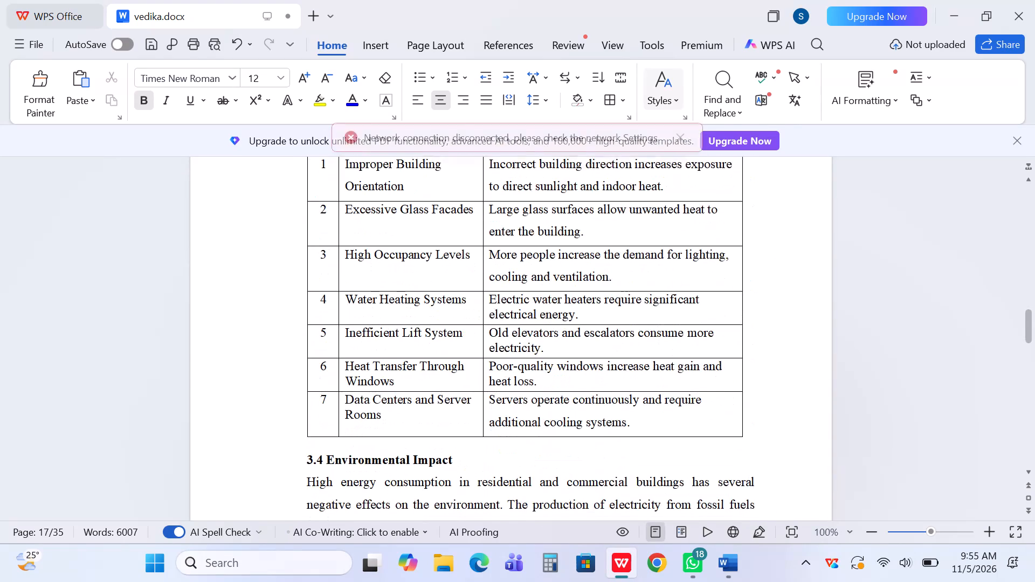
scroll(574, 376, up, 3)
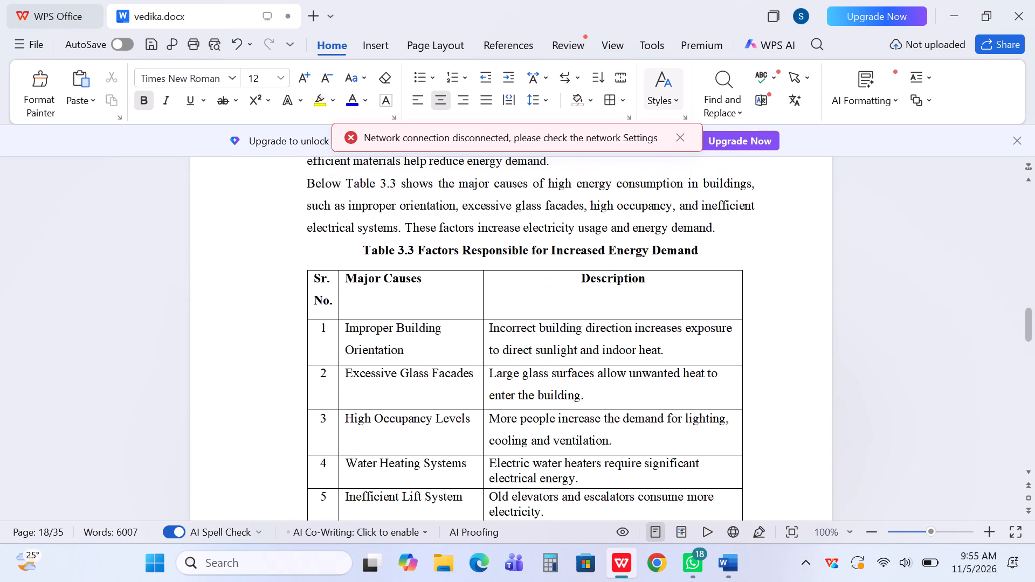
scroll(574, 376, down, 4)
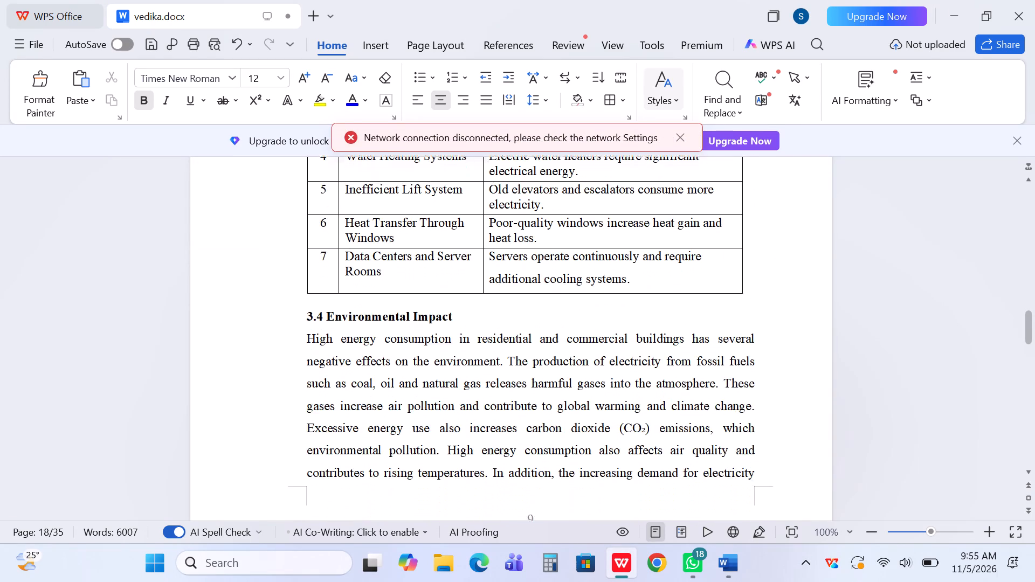
scroll(574, 376, down, 6)
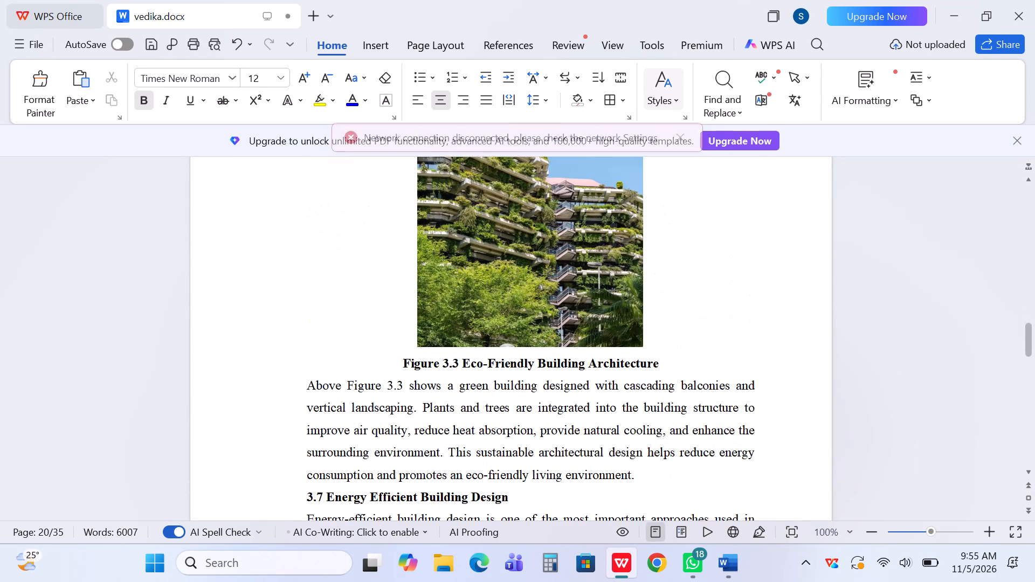
scroll(574, 376, down, 6)
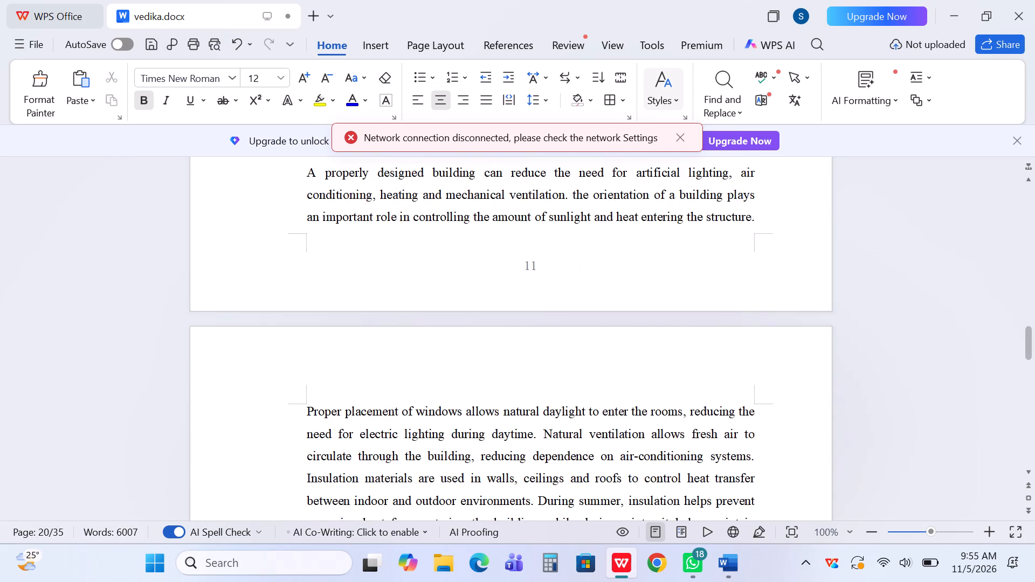
scroll(574, 376, down, 6)
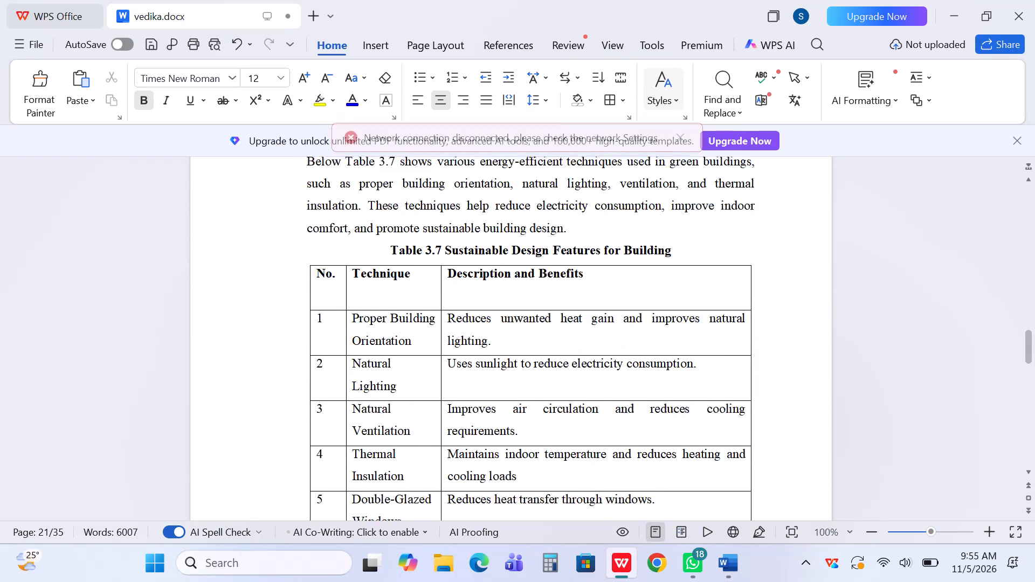
scroll(574, 376, down, 2)
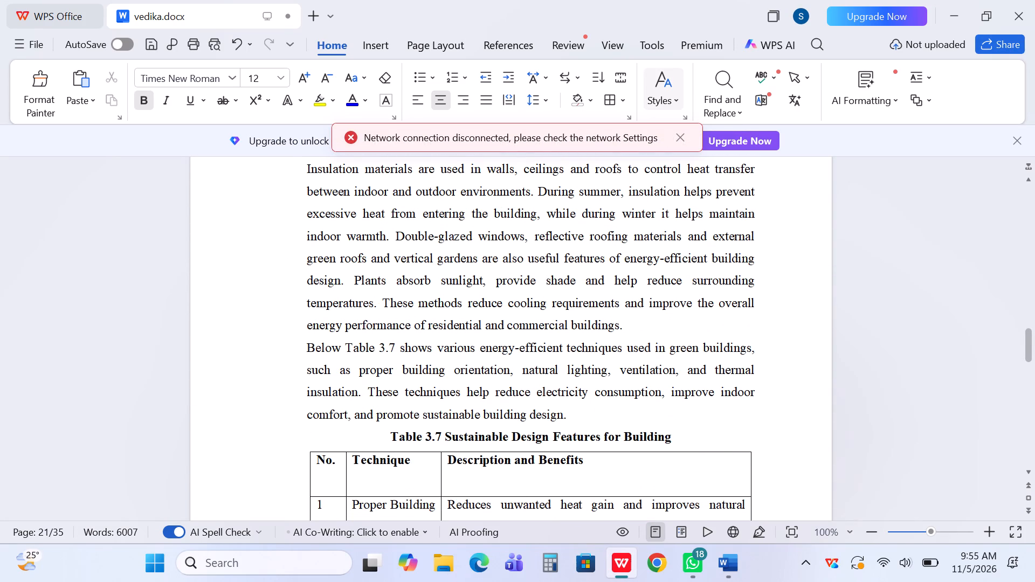
scroll(574, 376, down, 5)
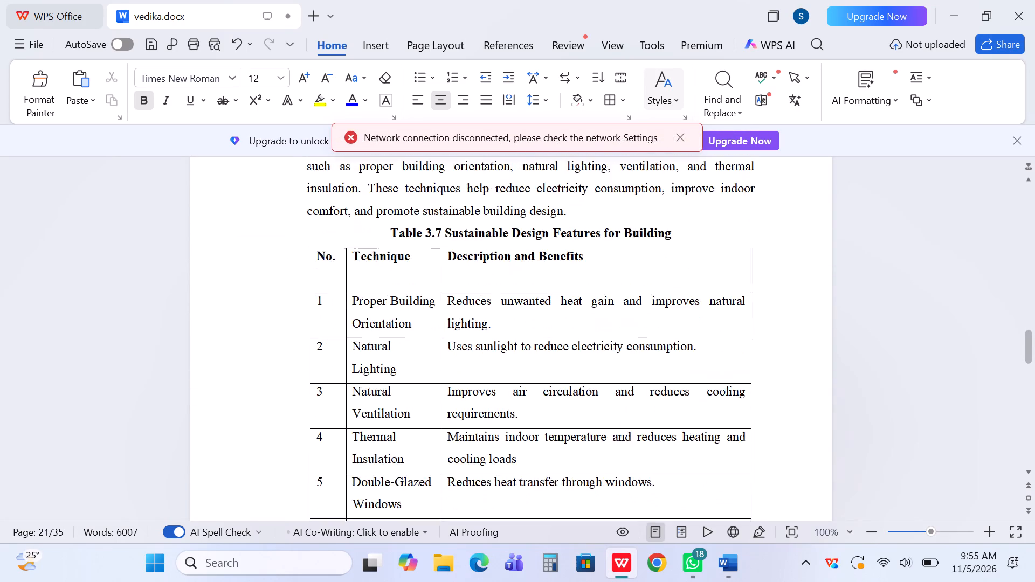
scroll(574, 376, down, 4)
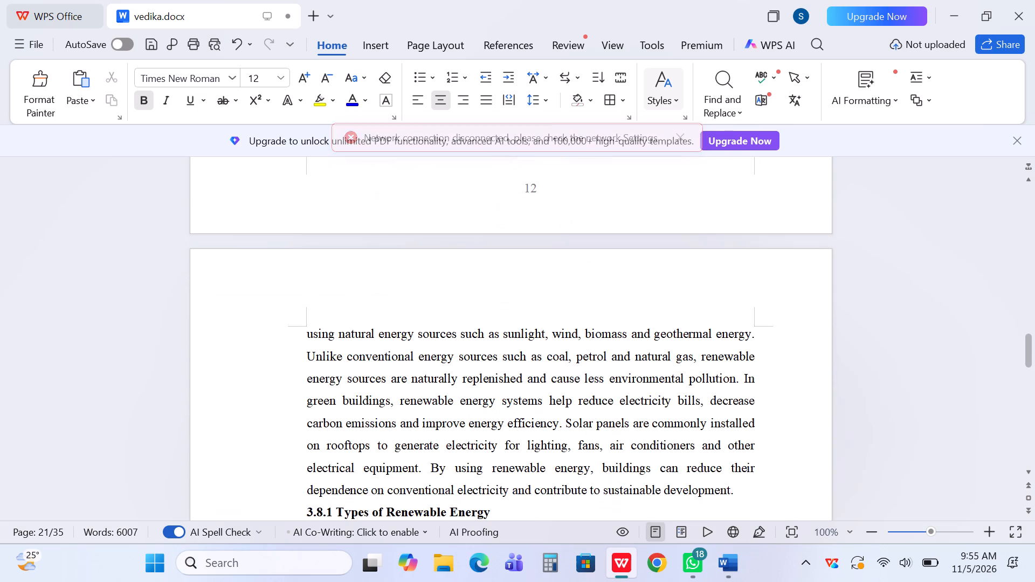
Check the solar, wind and biomass energy sections with their figures, then section 3.9 and its table.
scroll(574, 376, down, 6)
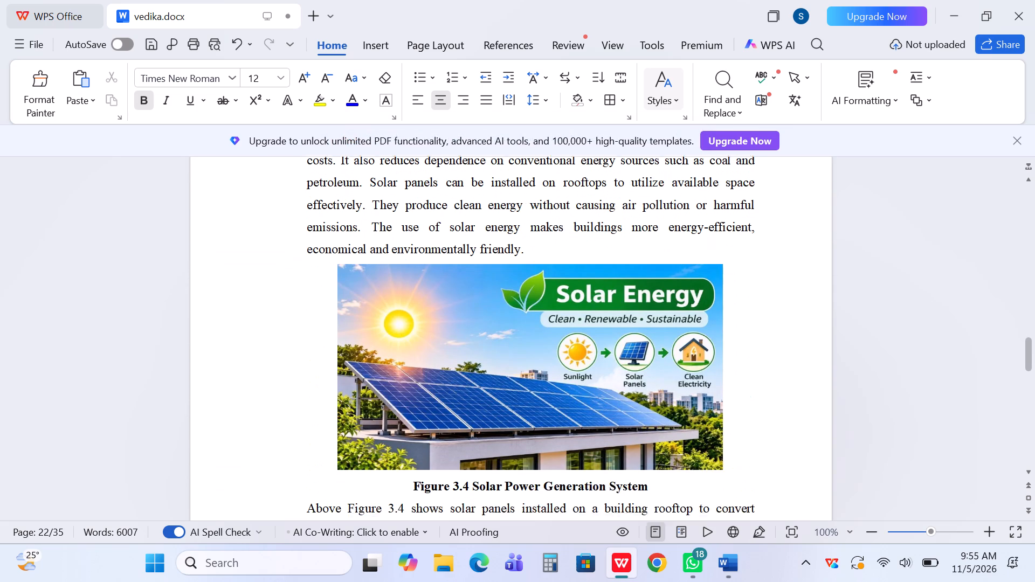
scroll(574, 376, down, 5)
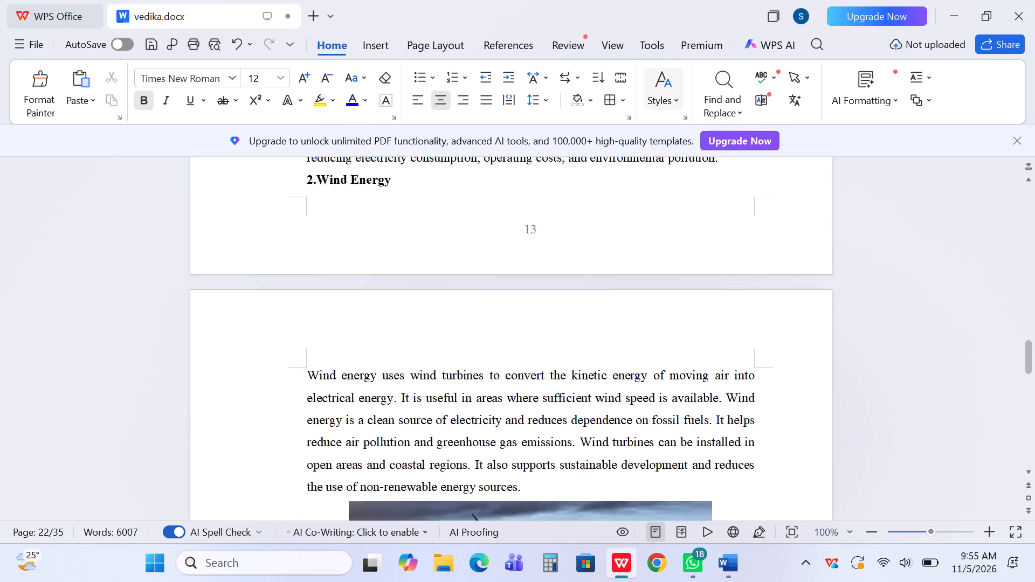
scroll(574, 376, down, 5)
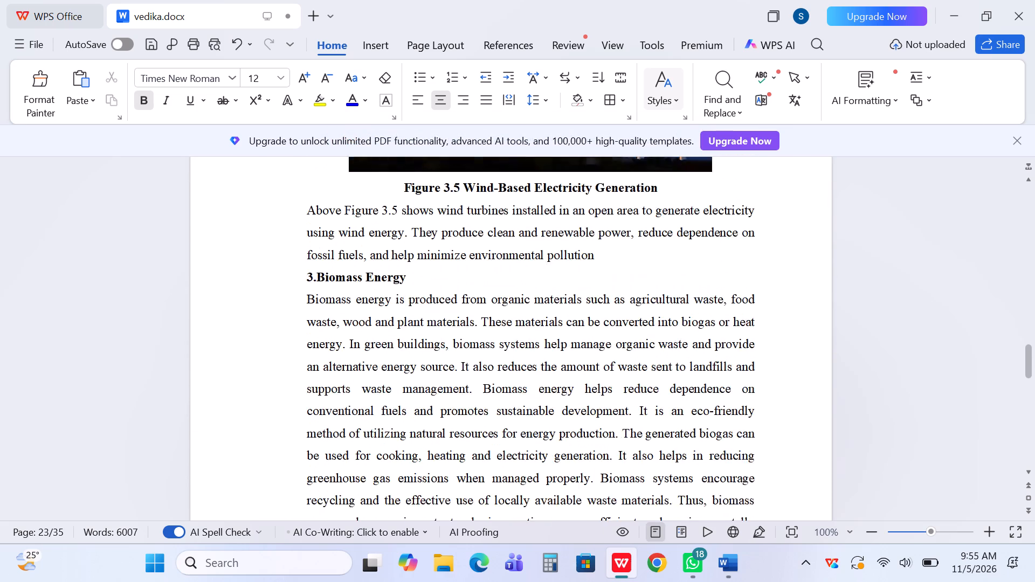
scroll(574, 376, down, 5)
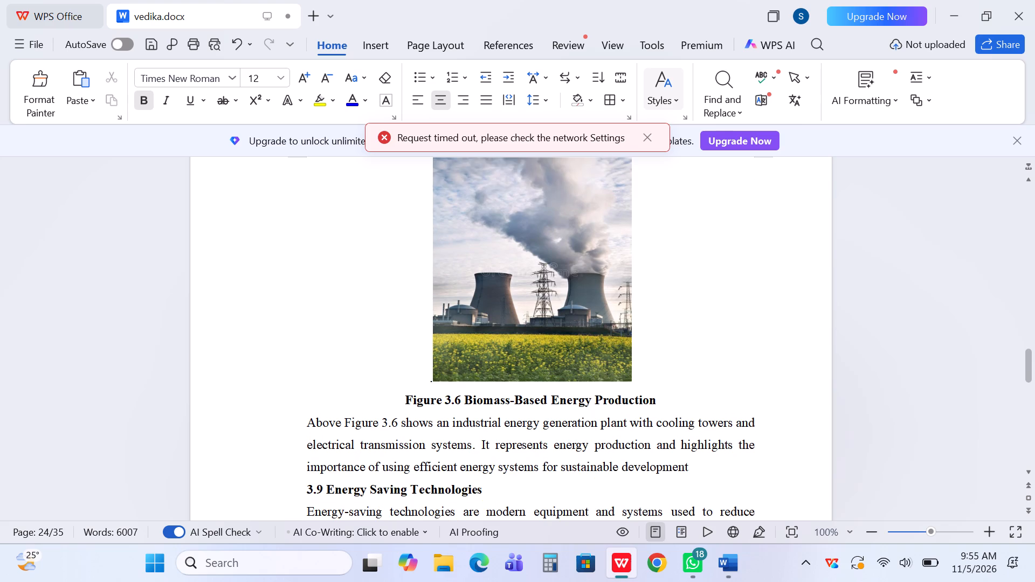
scroll(574, 376, down, 5)
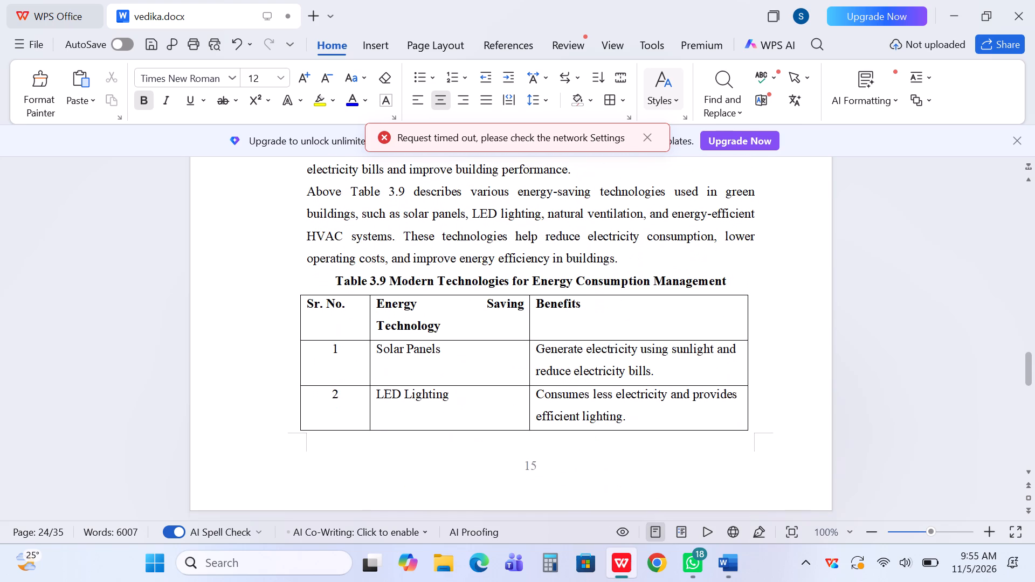
scroll(582, 368, down, 3)
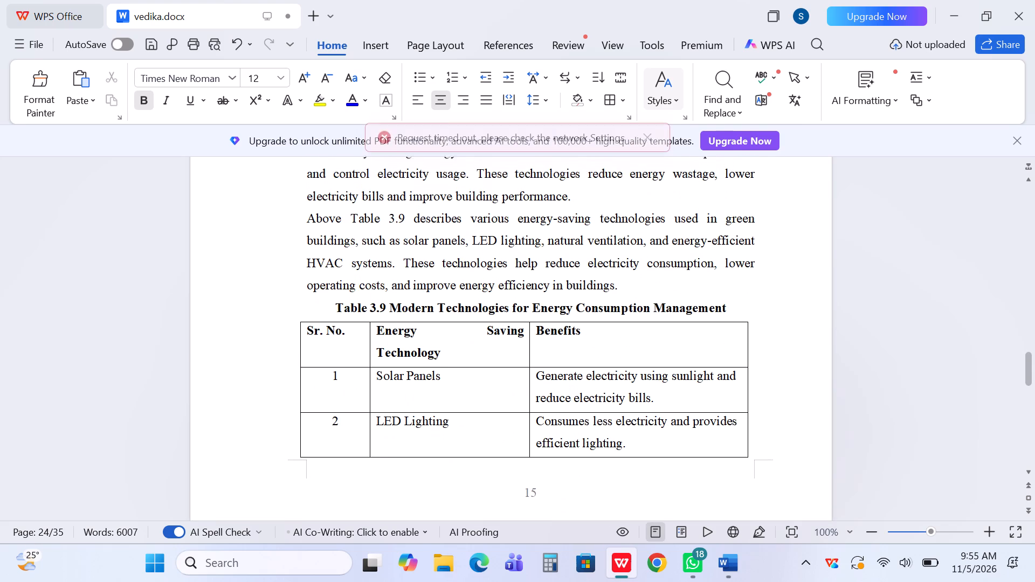
scroll(582, 368, down, 4)
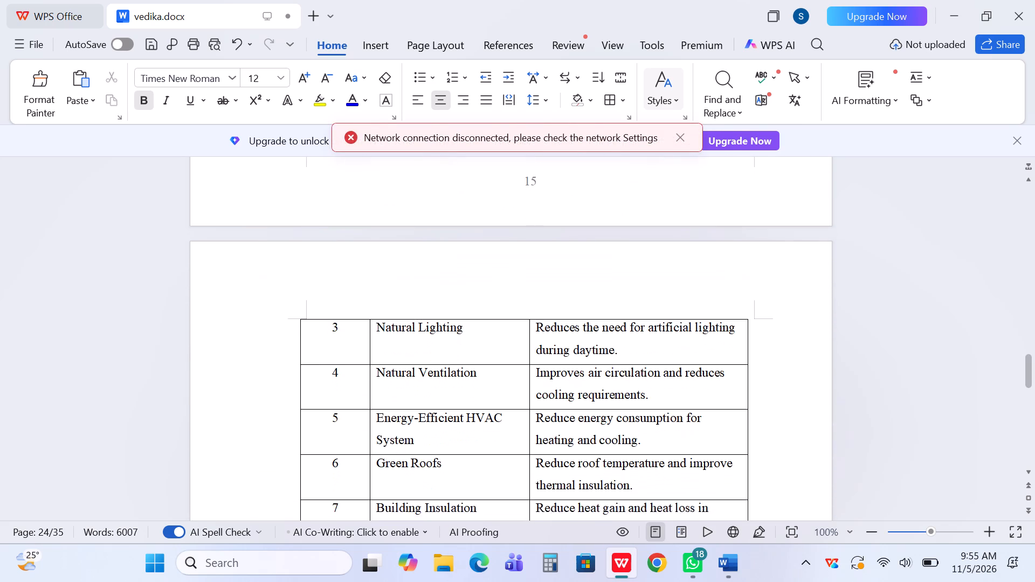
scroll(582, 368, down, 1)
Replace the word Above with Below at the start of the paragraph introducing Table 3.9.
scroll(582, 368, up, 3)
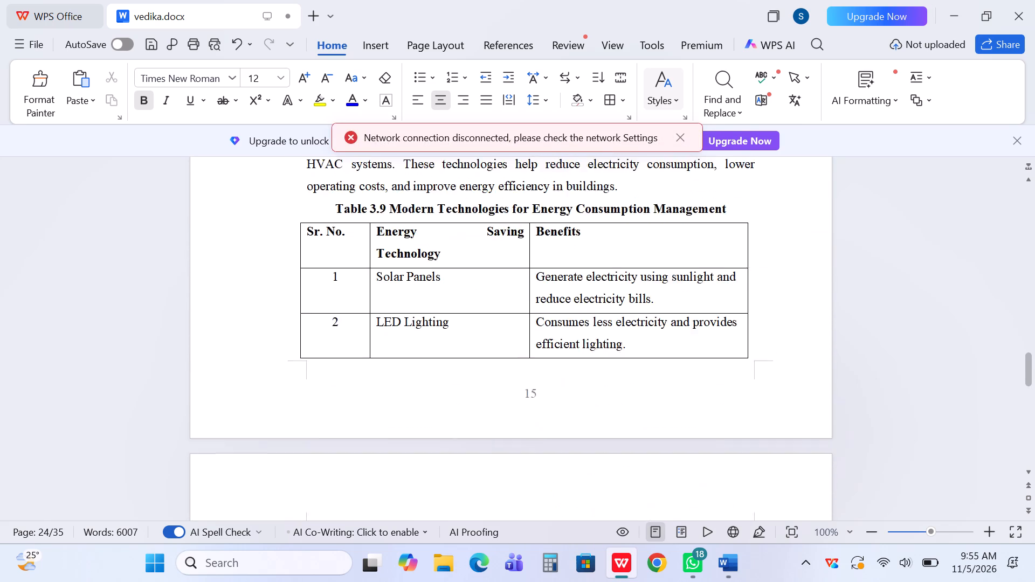
scroll(582, 368, up, 2)
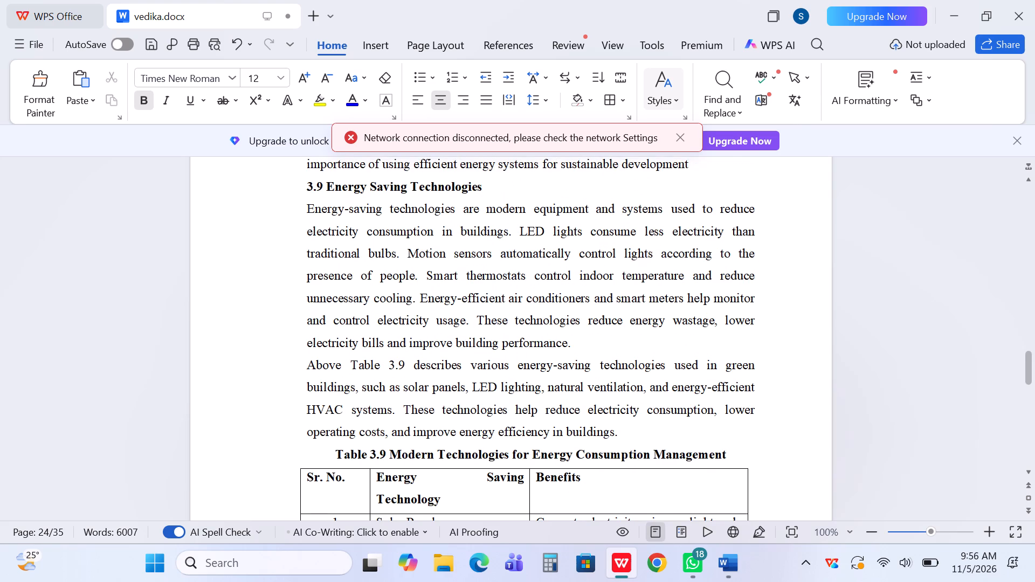
click(340, 366)
key(BackSpace)
key(BackSpace)
key(BackSpace)
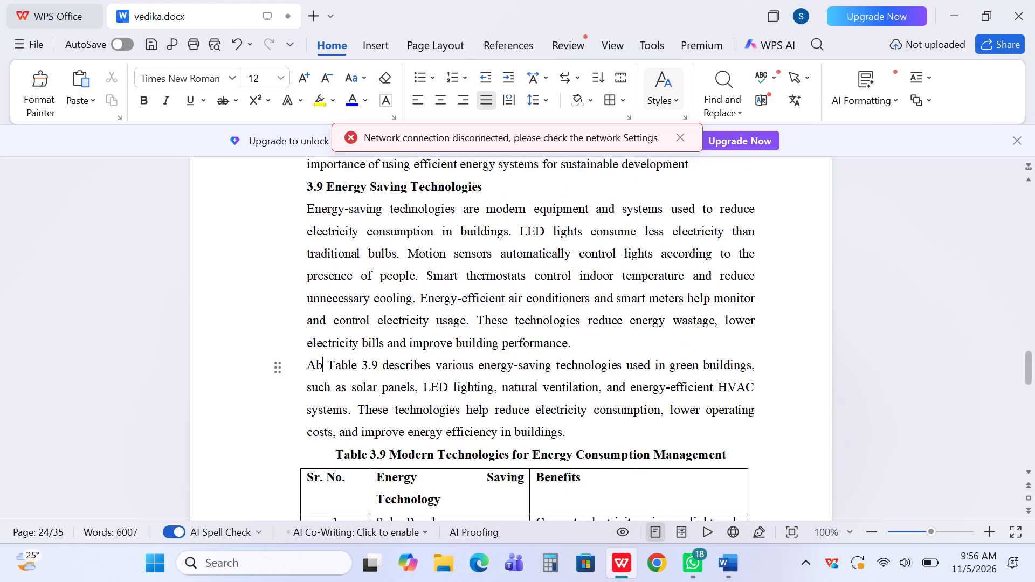
key(BackSpace)
key(BackSpace)
key(b)
text(elow)
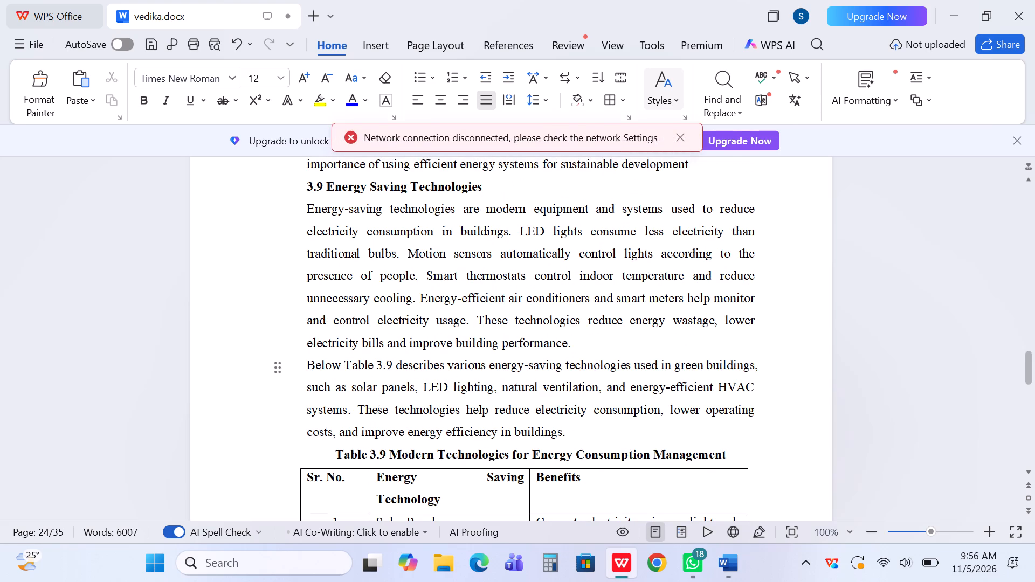
key(space)
key(BackSpace)
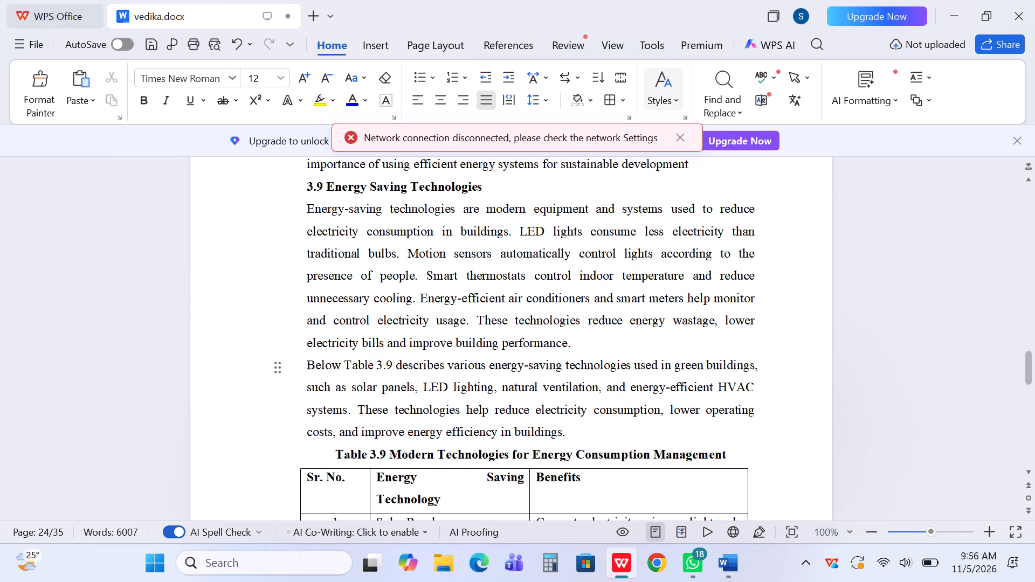
Examine how Table 3.9 continues across the pages and how Chapter 3 ends.
scroll(340, 366, down, 6)
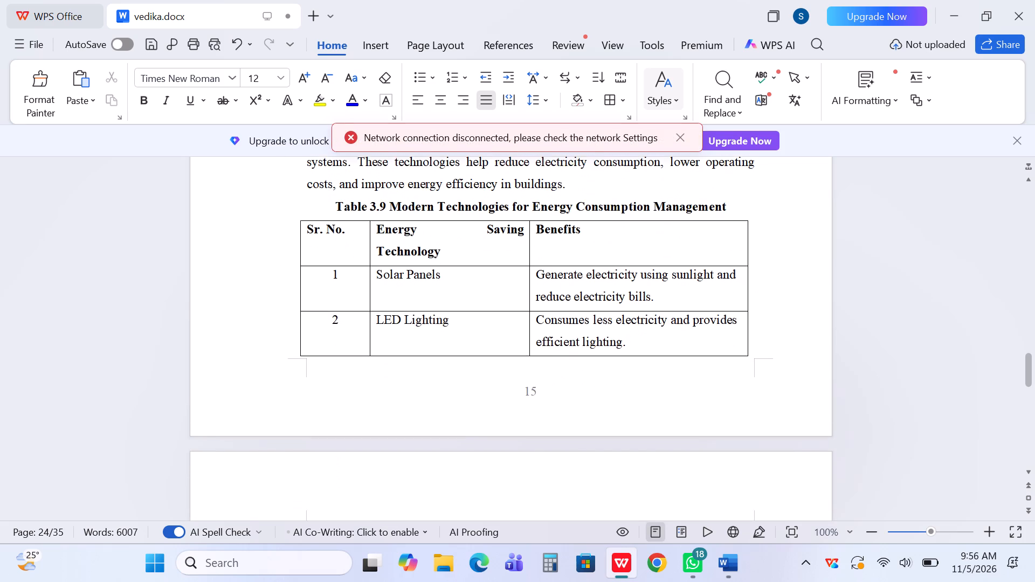
scroll(340, 366, down, 4)
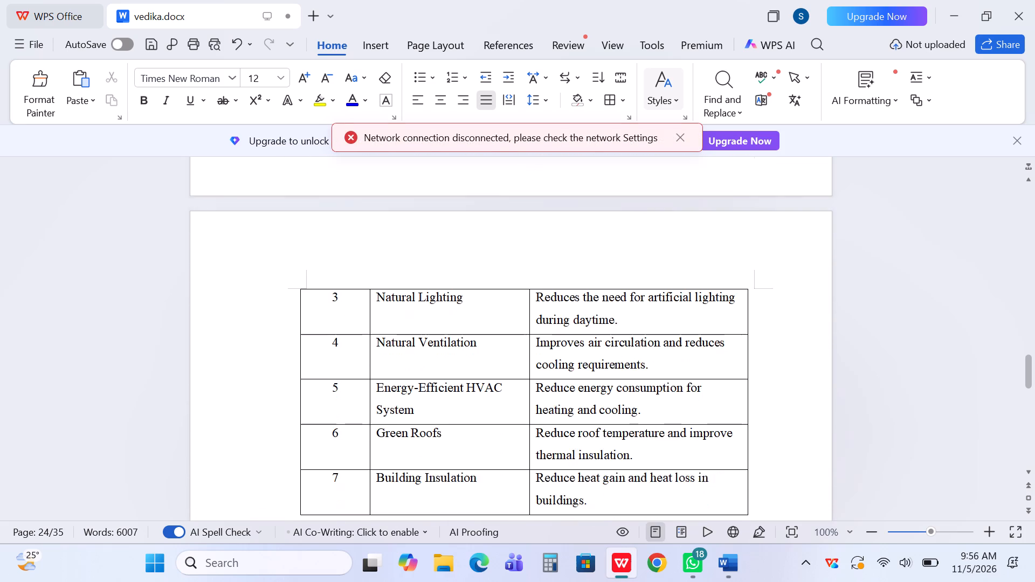
scroll(340, 366, down, 4)
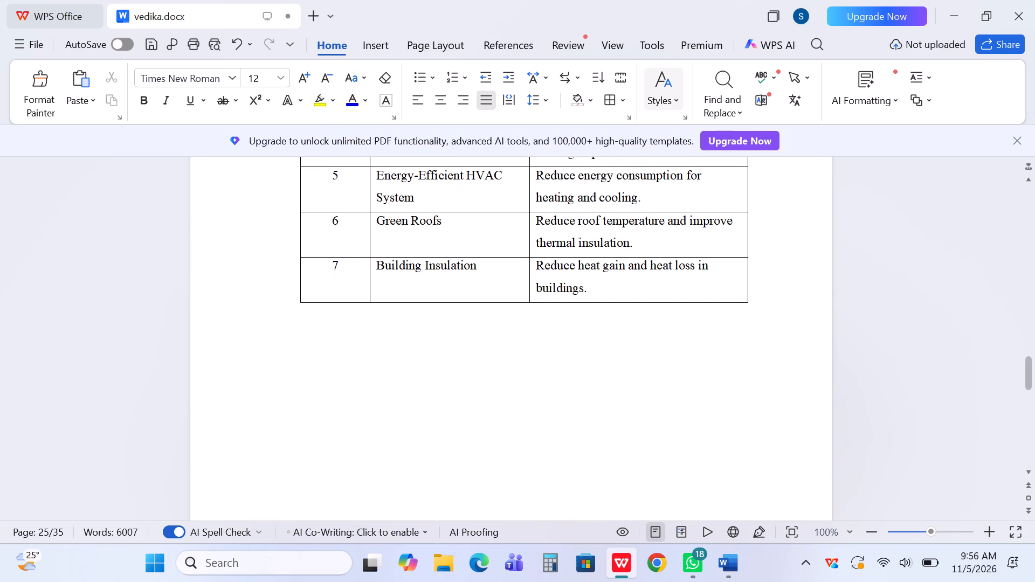
scroll(340, 366, down, 6)
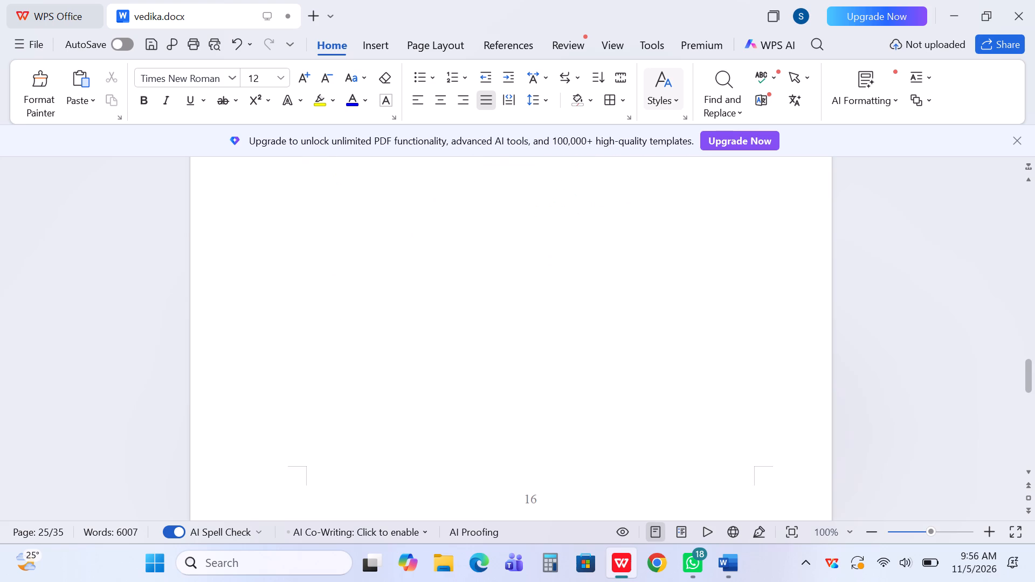
Review Chapter 4, including its SDG section, and the reference list that follows.
scroll(340, 366, down, 4)
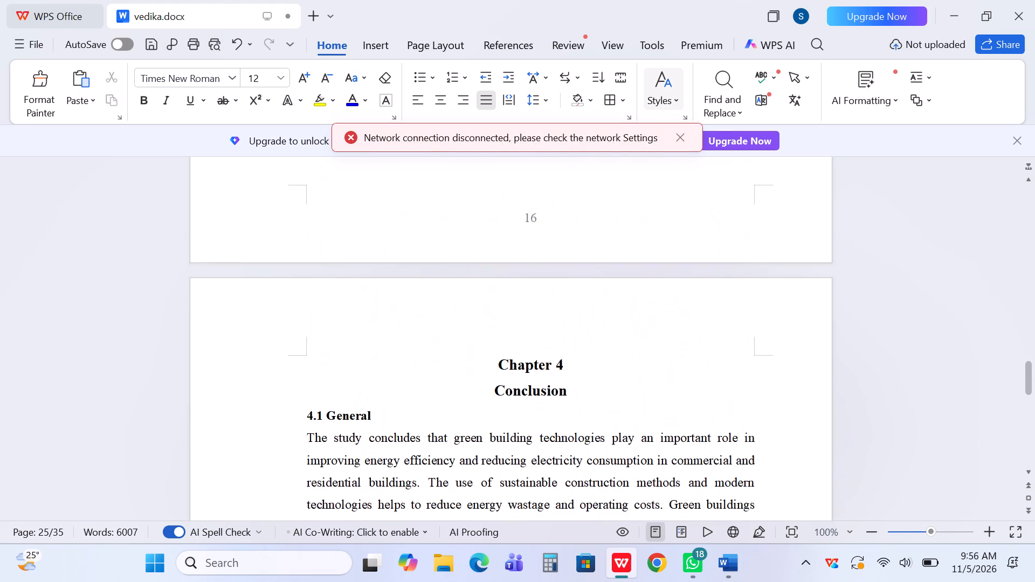
scroll(340, 366, down, 4)
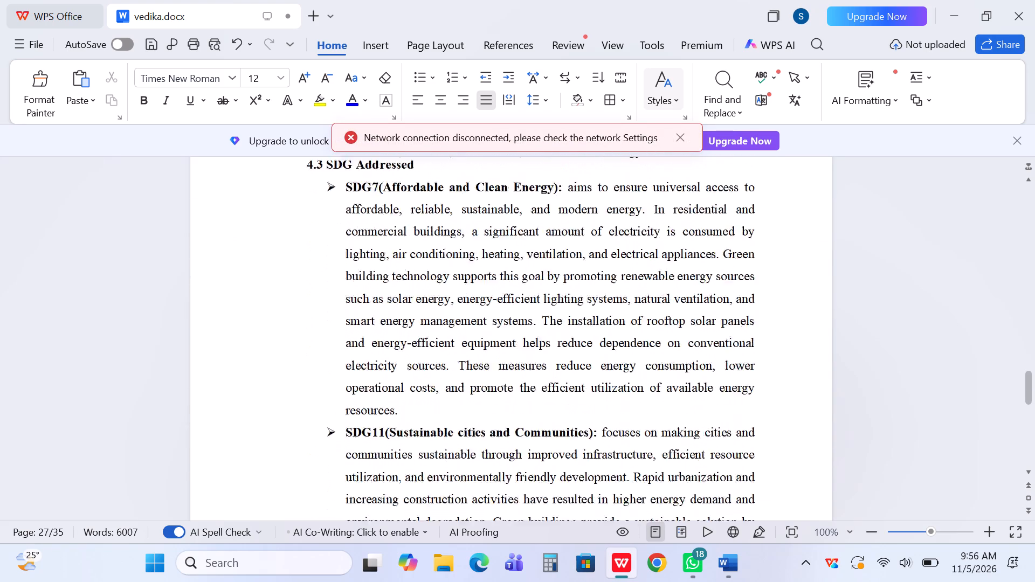
scroll(340, 366, down, 5)
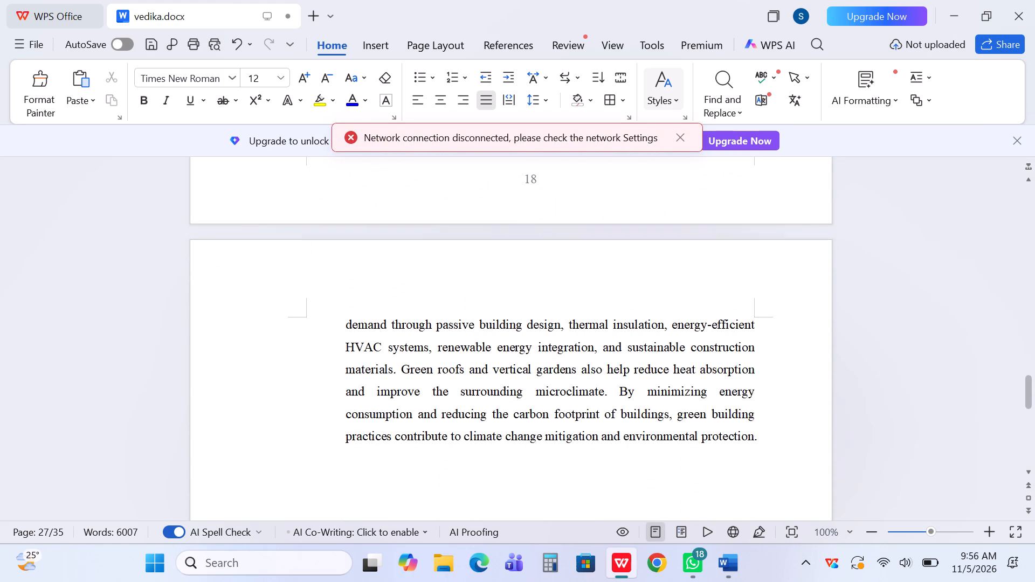
scroll(340, 366, down, 7)
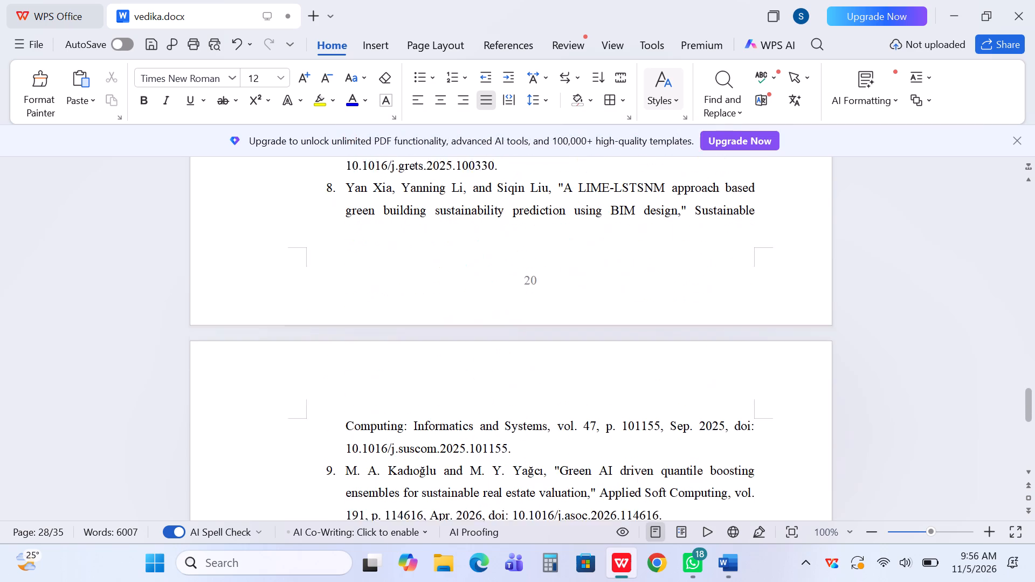
scroll(340, 366, down, 4)
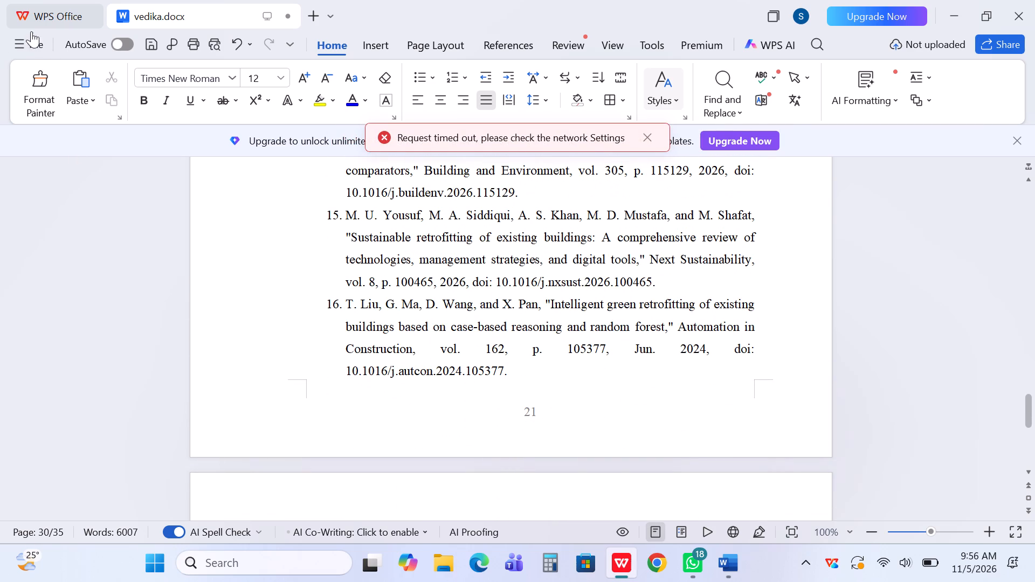
Start saving the document as a separate copy and replace its file name with sonakshi.
click(17, 46)
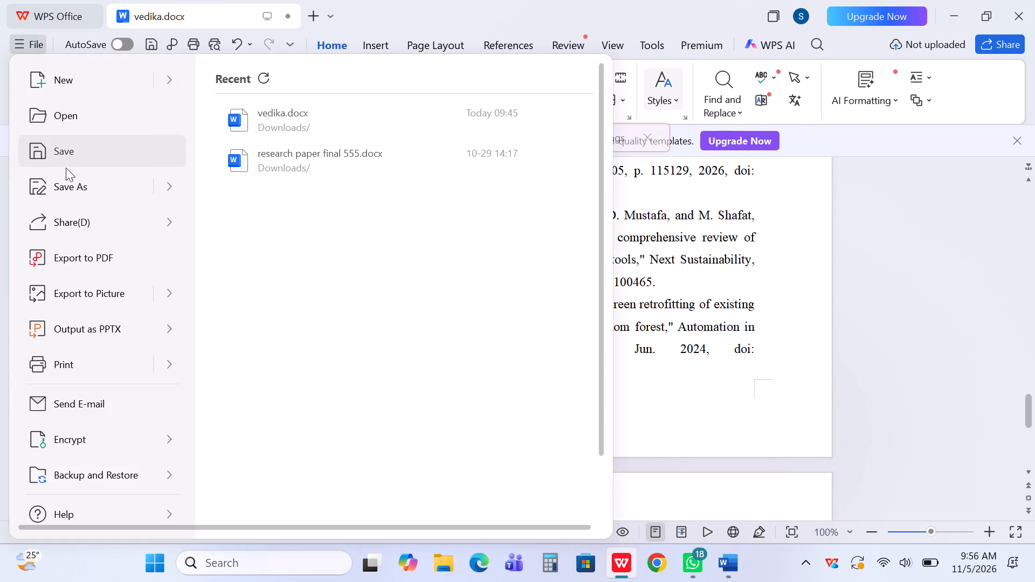
click(66, 193)
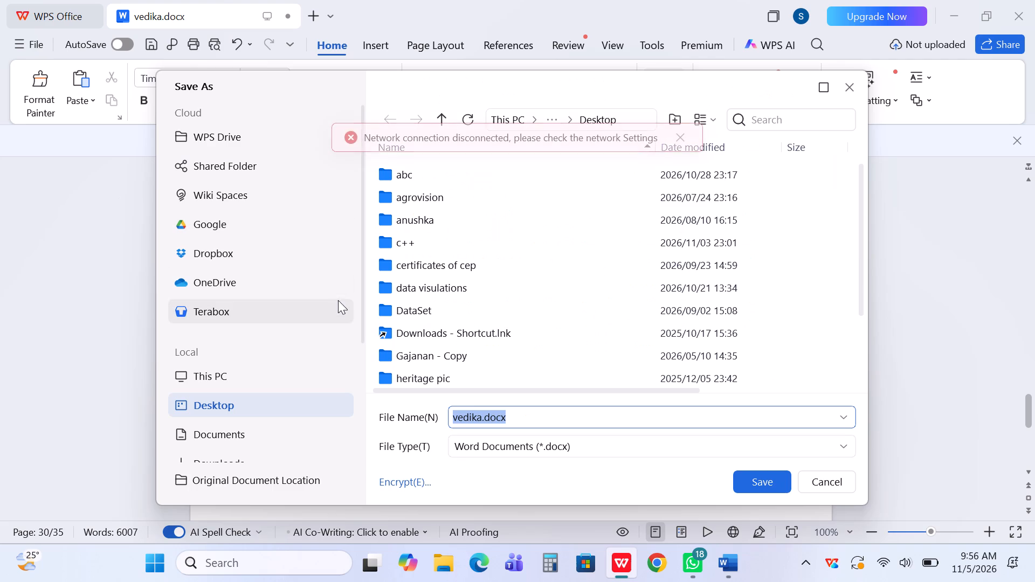
click(556, 425)
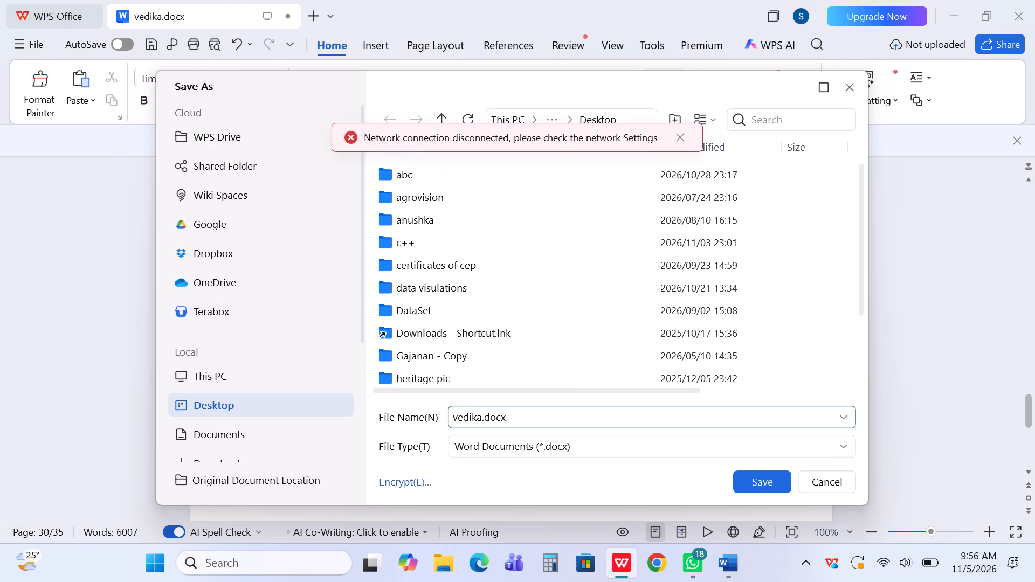
key(BackSpace)
key(BackSpace)
key(BackSpace)
key(BackSpace)
key(BackSpace)
key(BackSpace)
key(BackSpace)
key(BackSpace)
key(BackSpace)
key(BackSpace)
key(BackSpace)
key(BackSpace)
key(BackSpace)
key(BackSpace)
key(BackSpace)
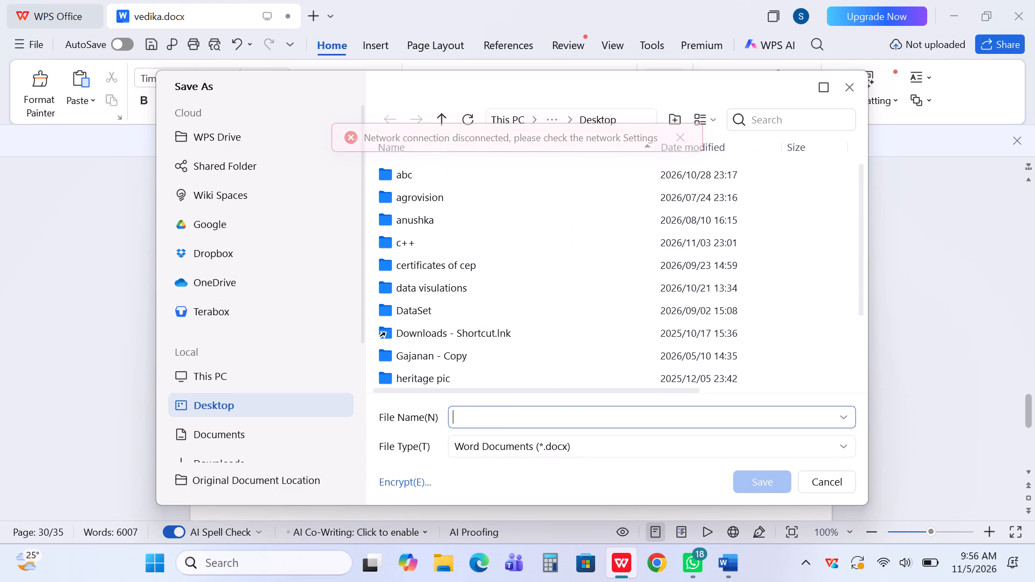
key(s)
key(BackSpace)
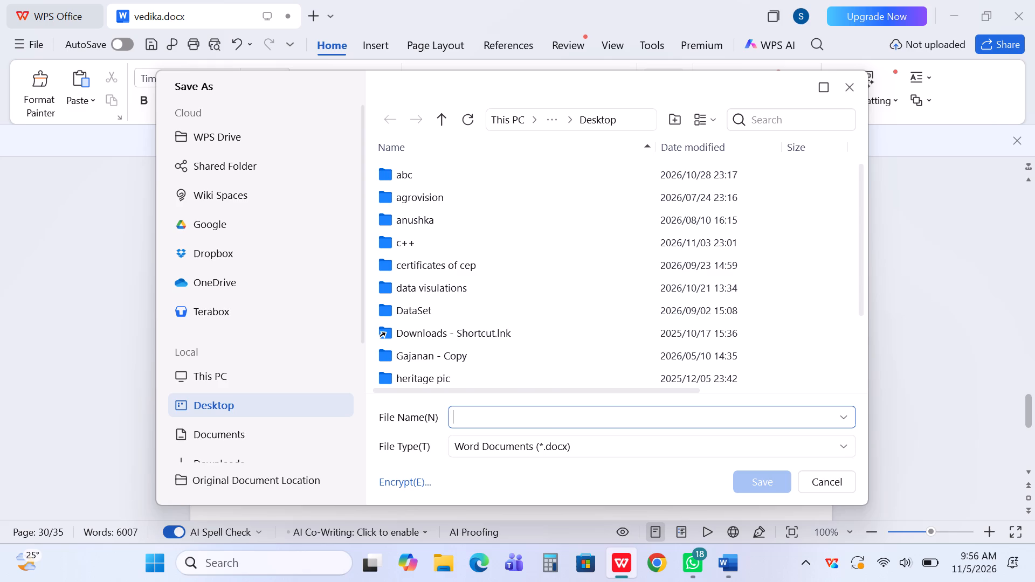
text(sonakshi)
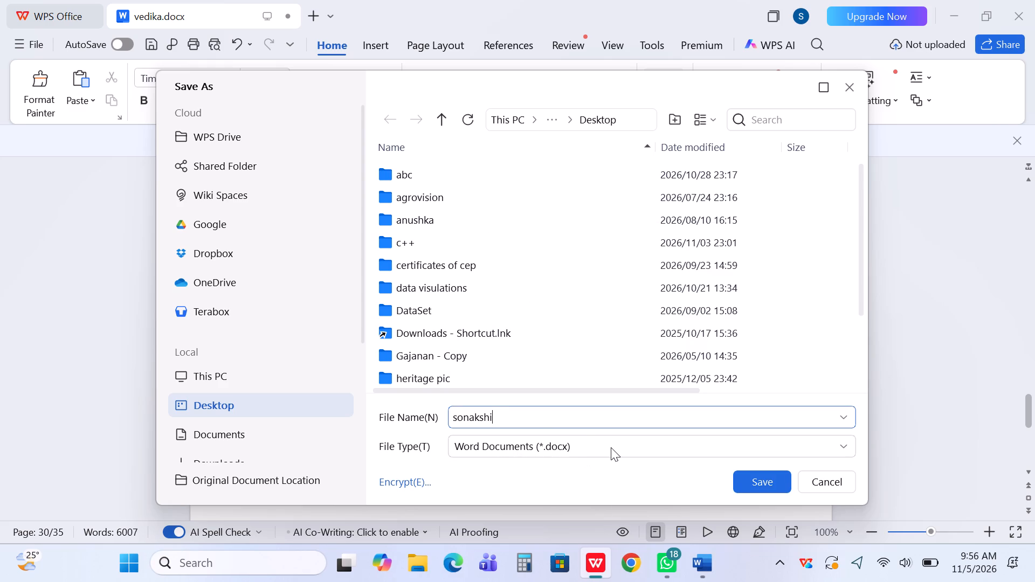
Set the file type of the sonakshi copy to PDF Format (*.pdf).
click(845, 446)
scroll(608, 395, down, 1)
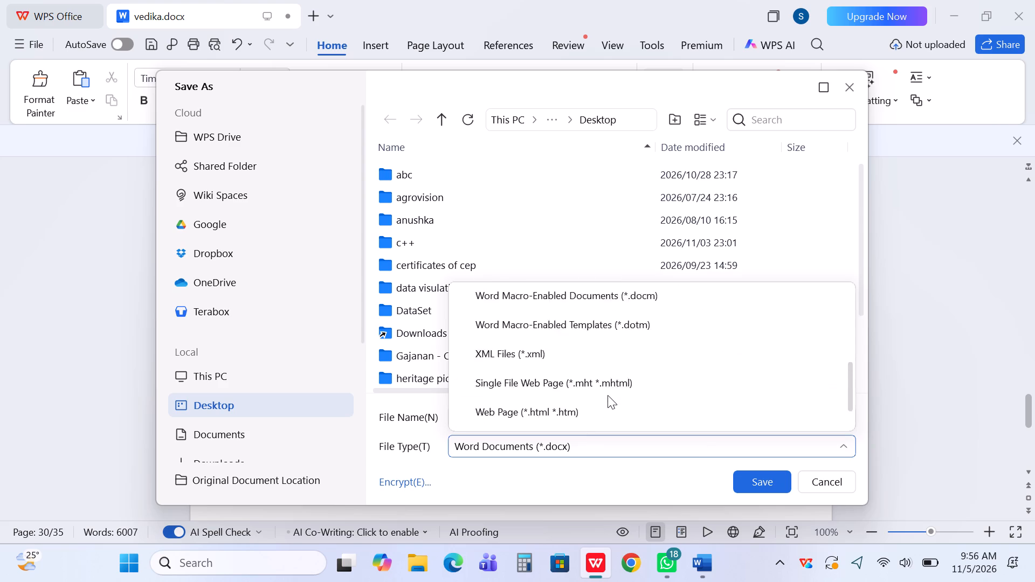
scroll(608, 395, down, 3)
click(569, 425)
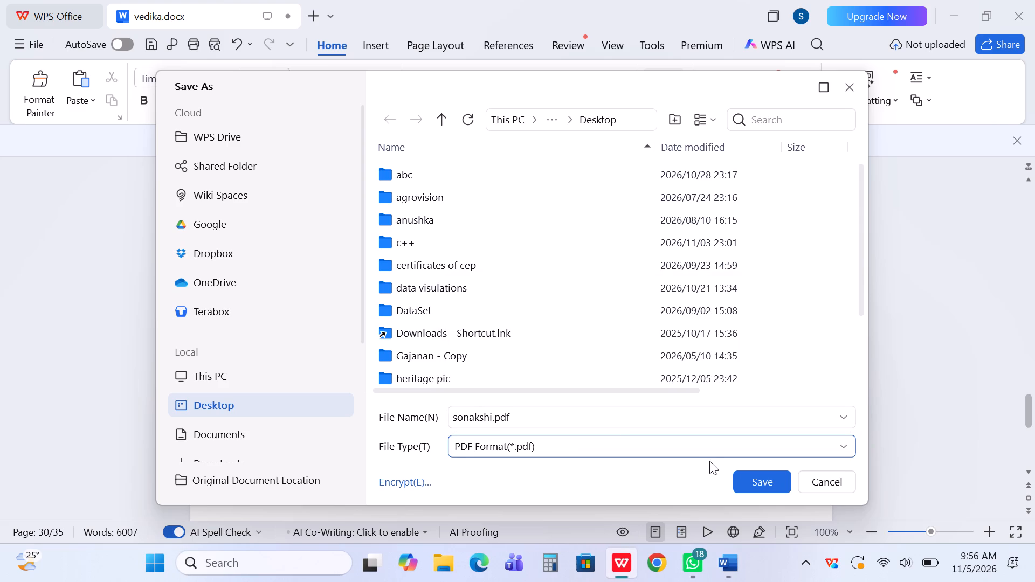
Export the document to the Desktop as sonakshi.pdf and open the exported PDF.
click(753, 480)
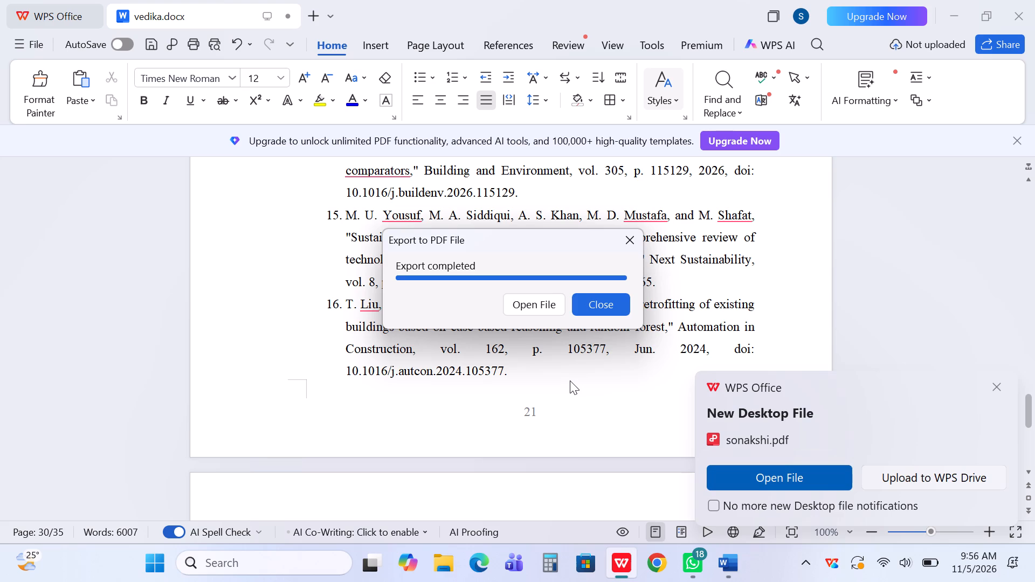
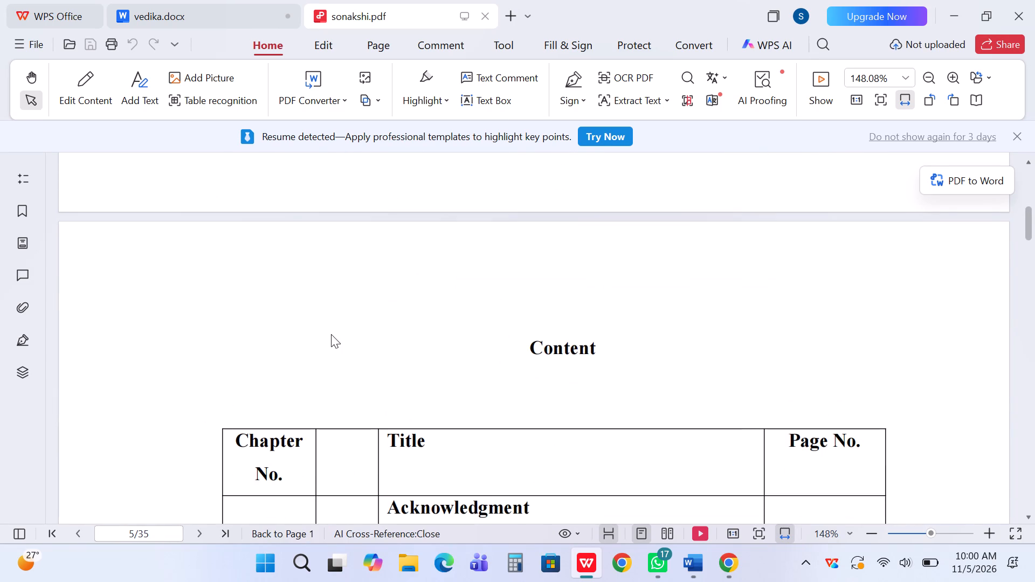
Return to vedika.docx and look back from the references through the SDG section to the Chapter 3 energy figures and Table 3.9.
click(198, 23)
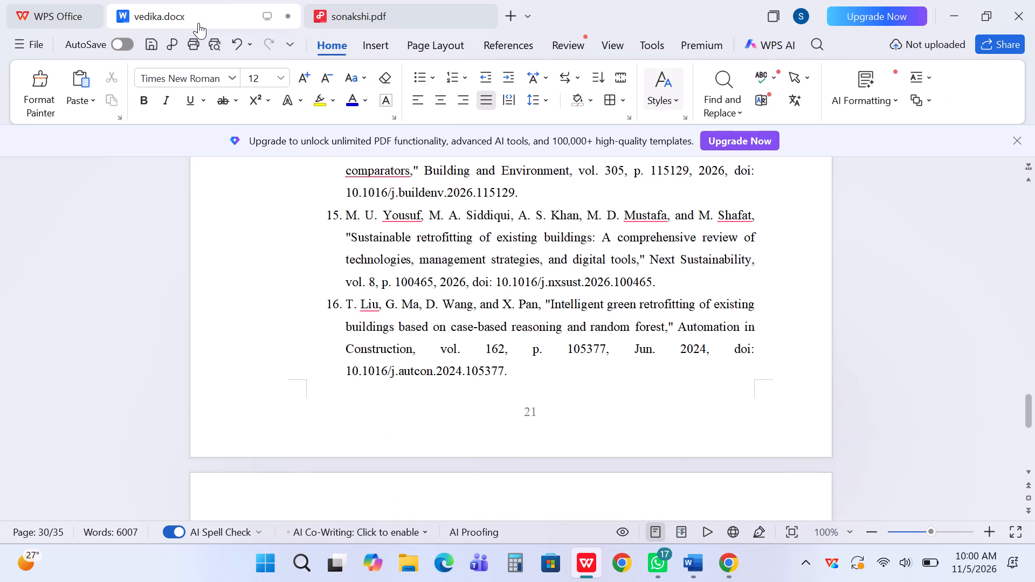
scroll(428, 264, up, 5)
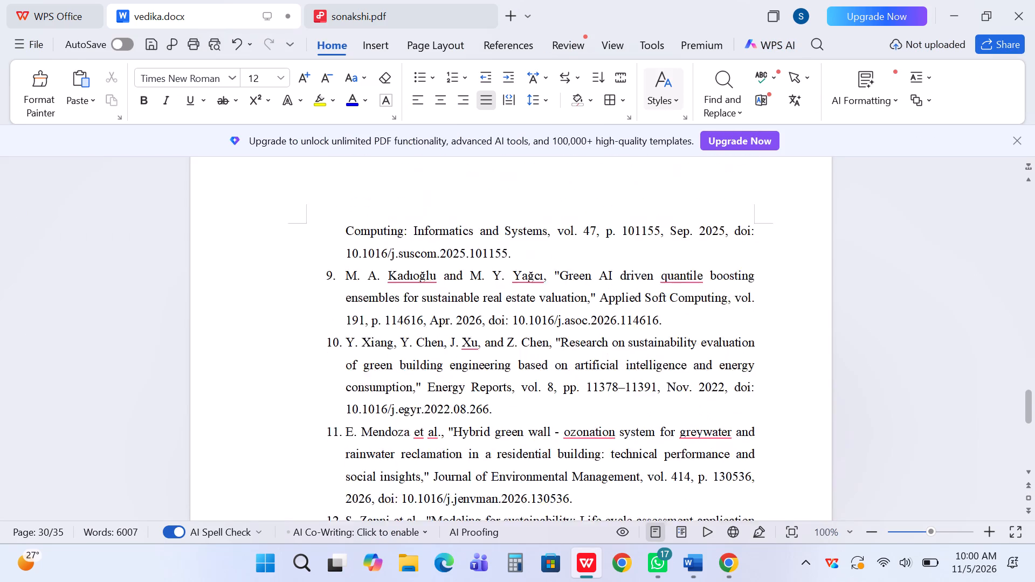
scroll(428, 264, up, 10)
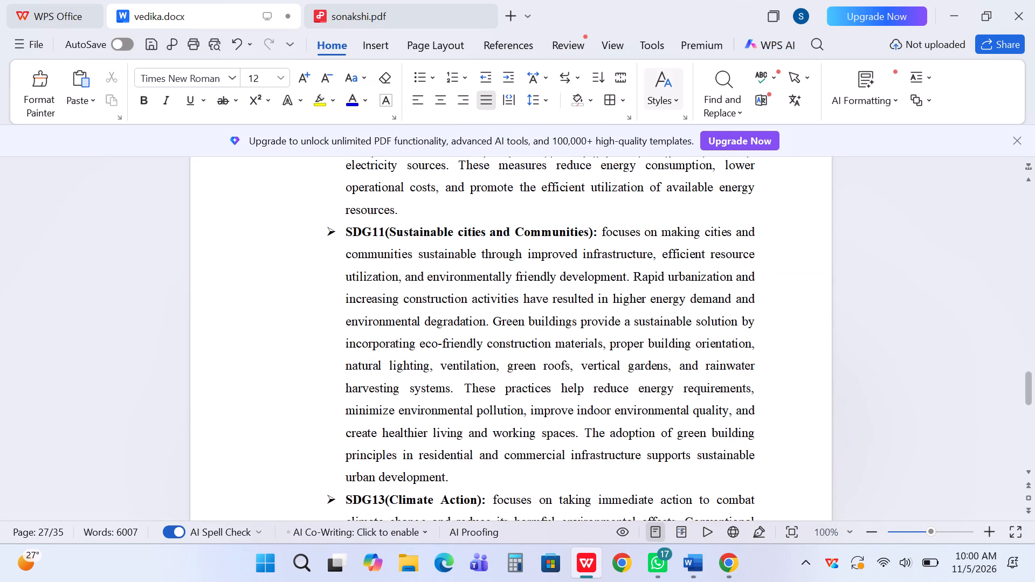
scroll(428, 289, up, 11)
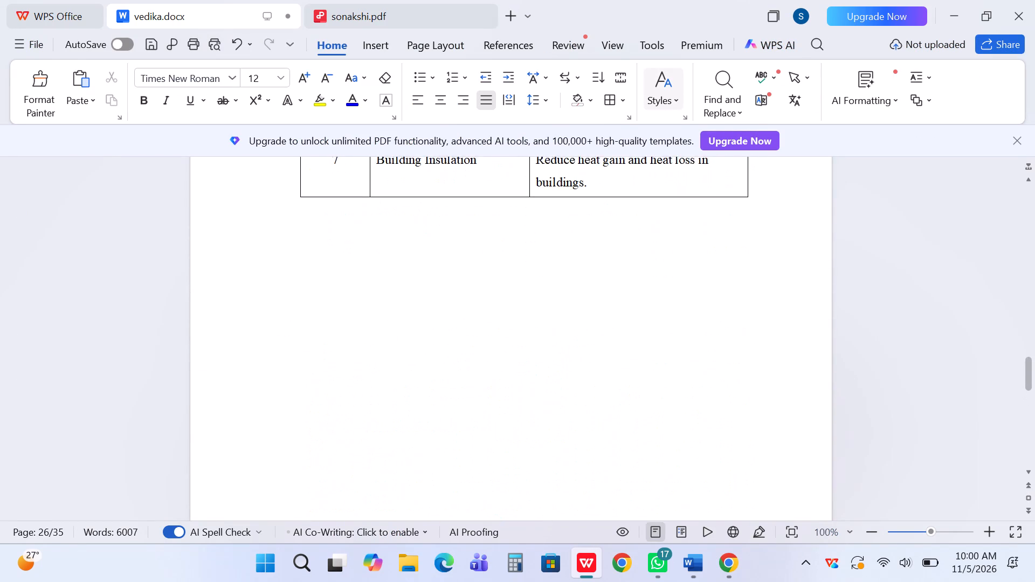
scroll(426, 329, up, 11)
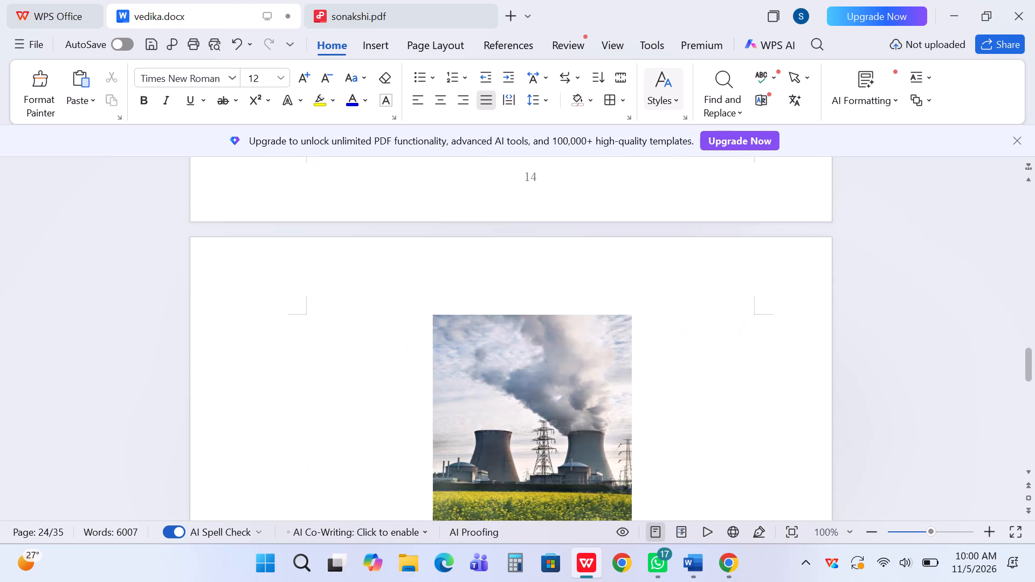
scroll(426, 329, up, 4)
scroll(426, 329, down, 5)
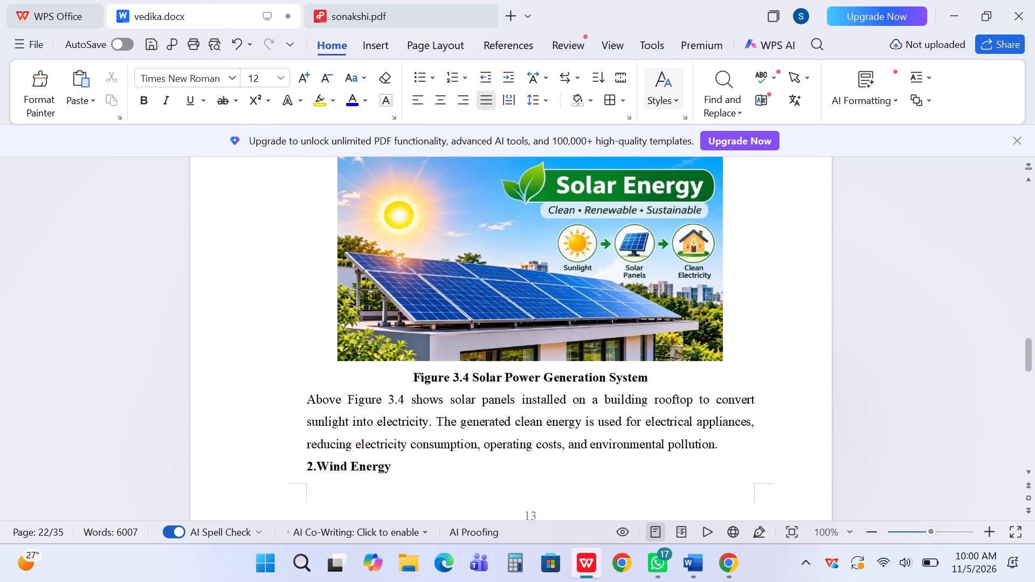
scroll(426, 329, down, 6)
scroll(426, 329, up, 2)
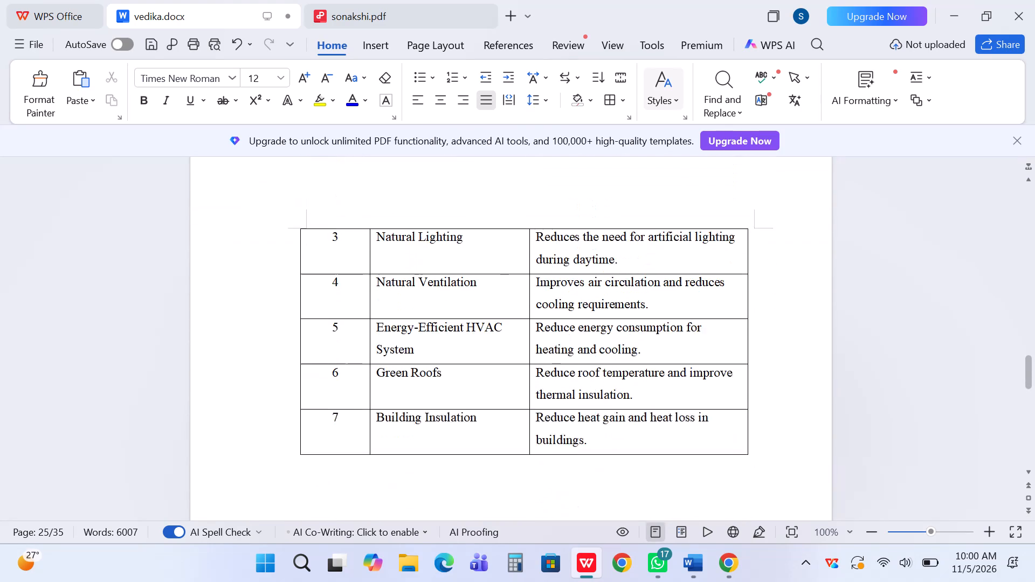
scroll(426, 329, up, 7)
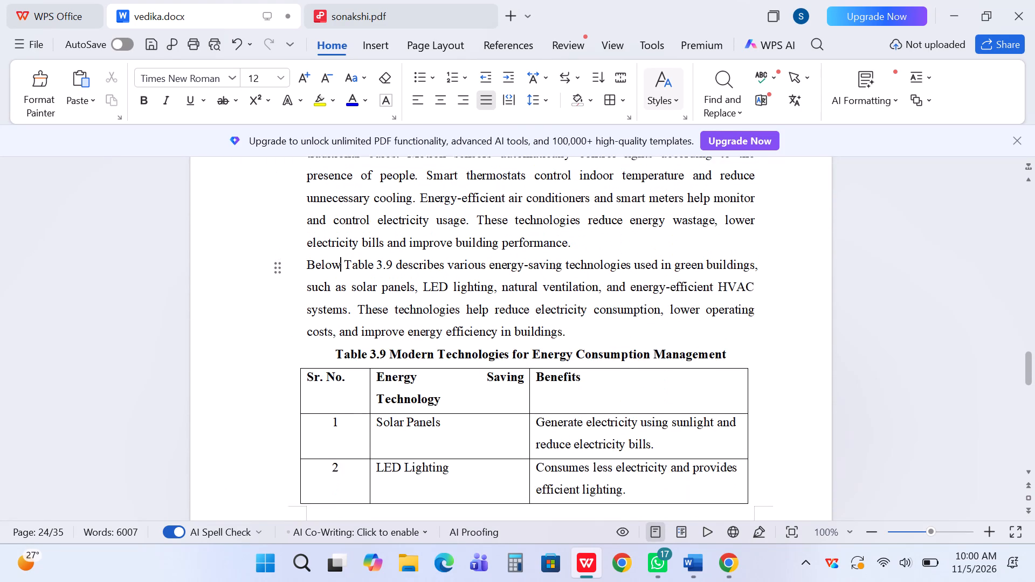
Remove all borders from the chapter listing table under the Content heading by applying No Border to the whole table.
scroll(426, 329, up, 16)
scroll(426, 329, up, 5)
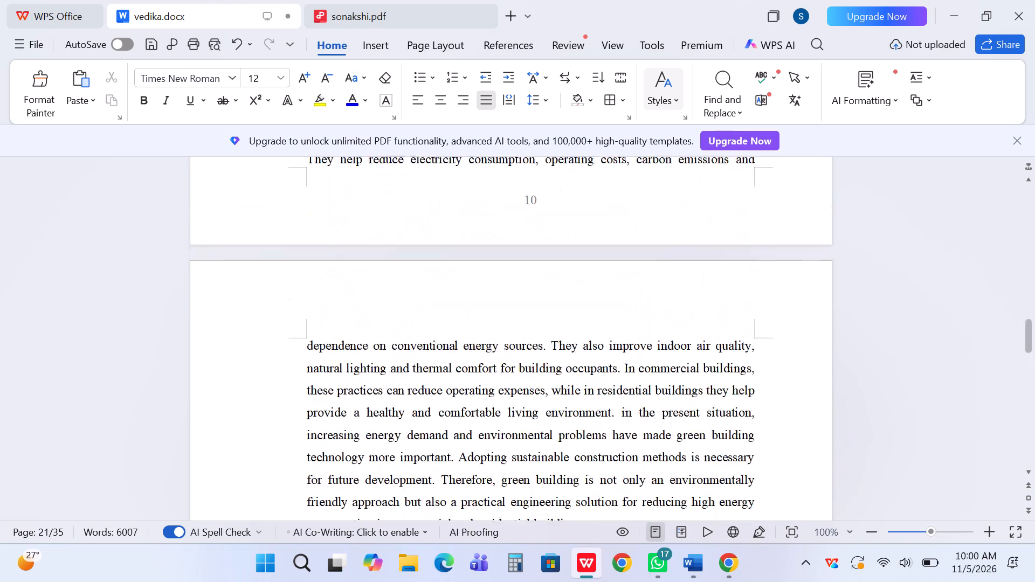
scroll(426, 329, up, 11)
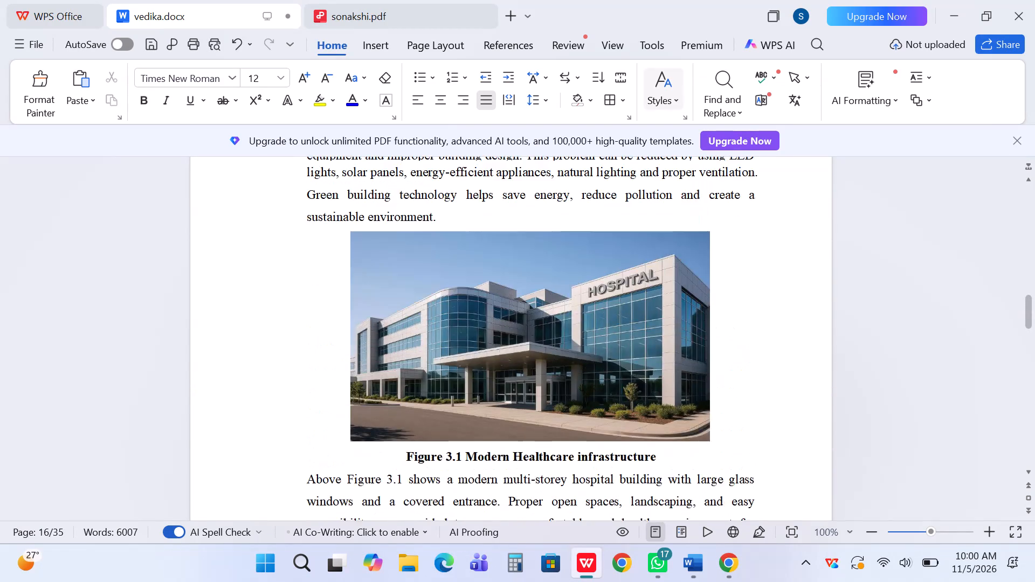
scroll(426, 329, up, 12)
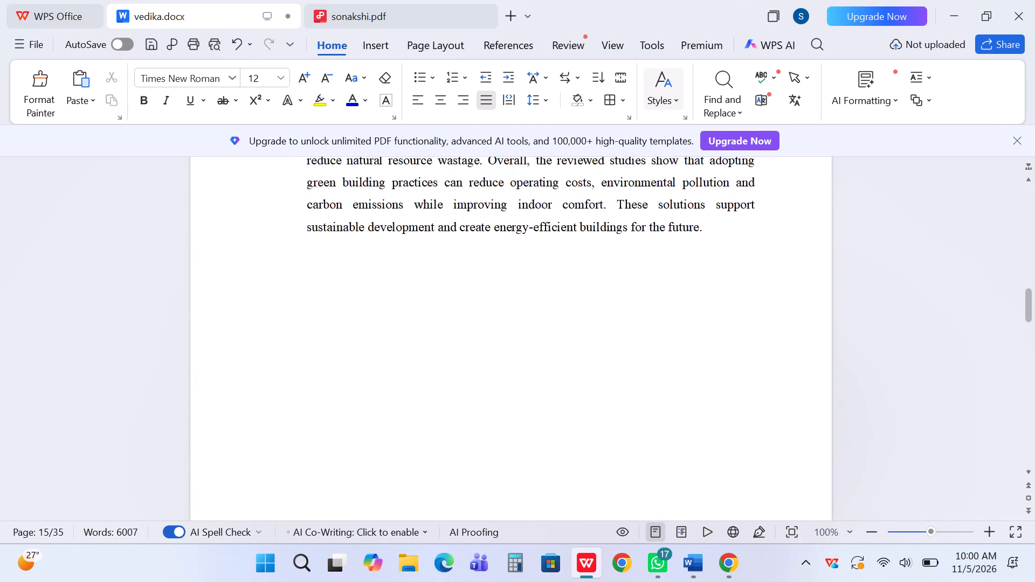
scroll(426, 329, up, 10)
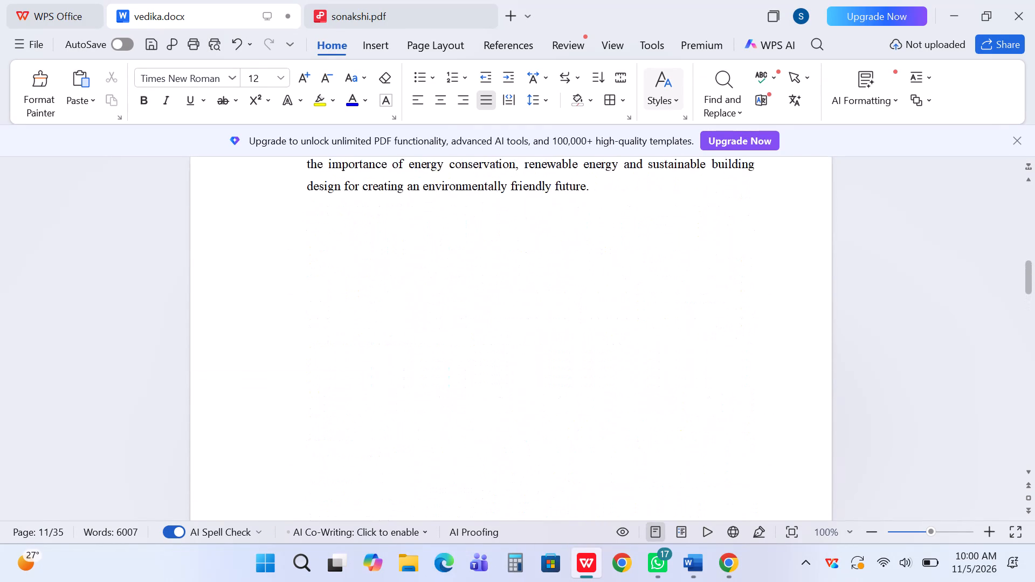
scroll(426, 329, up, 10)
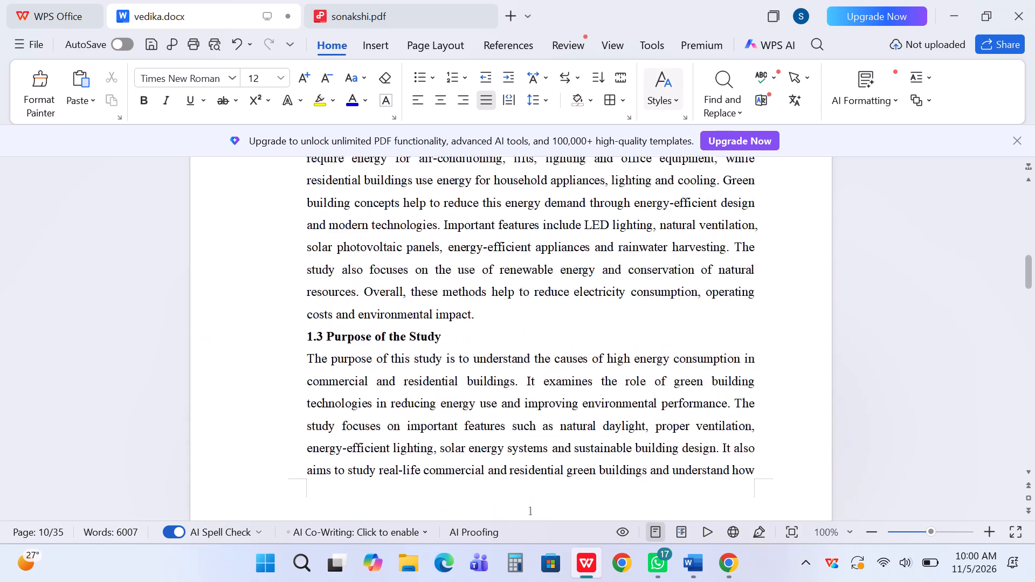
scroll(426, 329, up, 9)
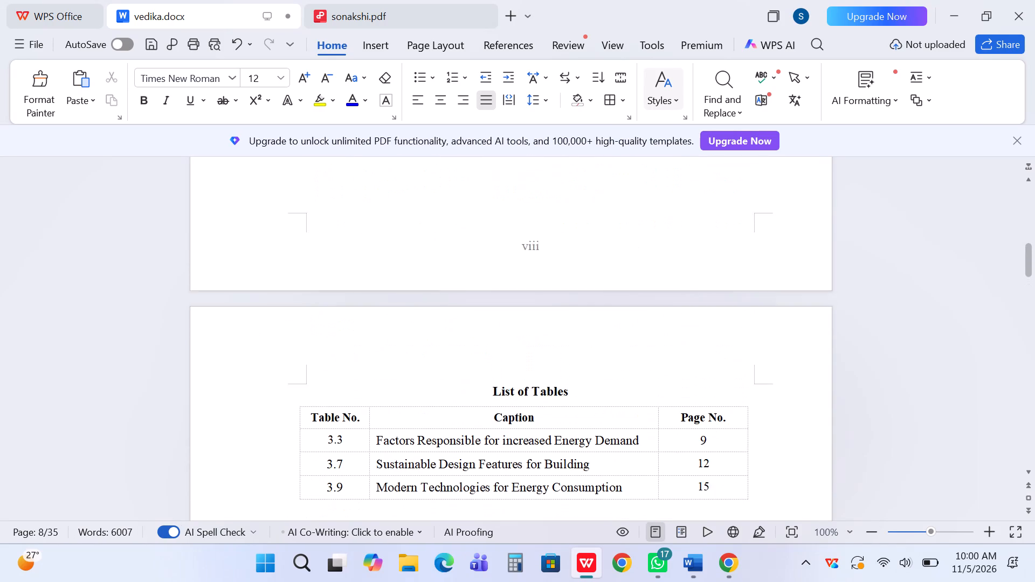
scroll(426, 329, up, 5)
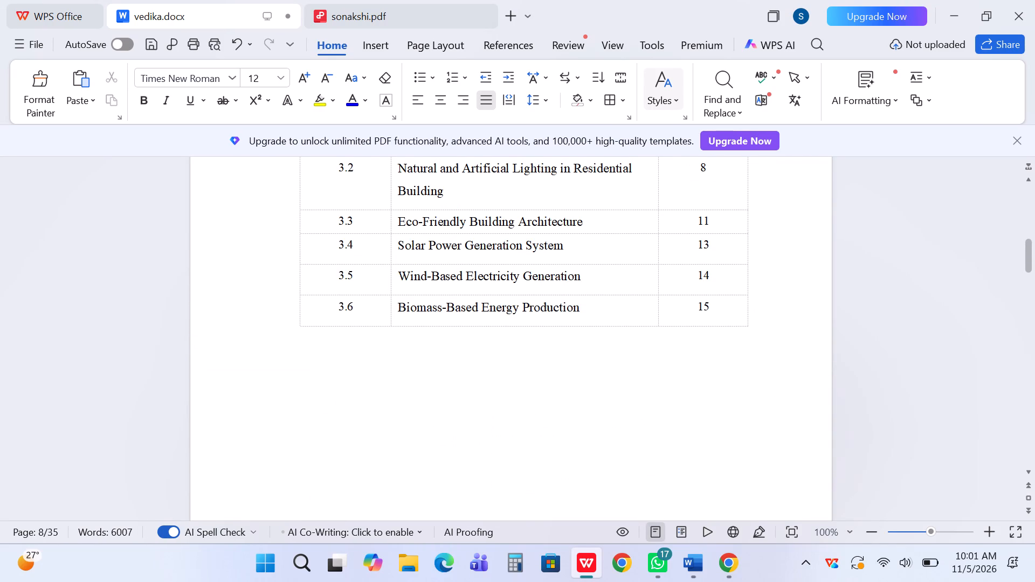
scroll(426, 329, up, 8)
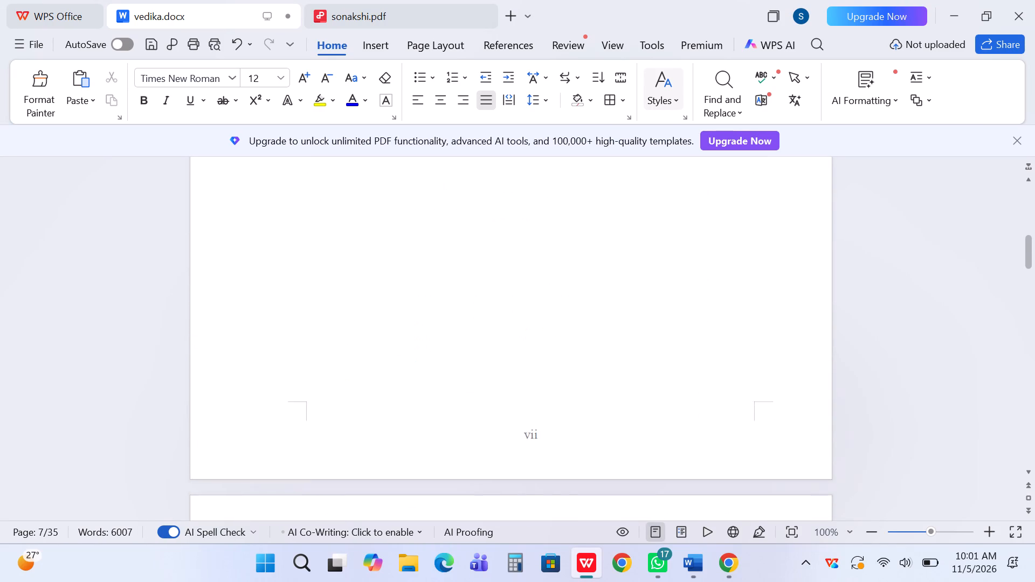
scroll(426, 329, up, 6)
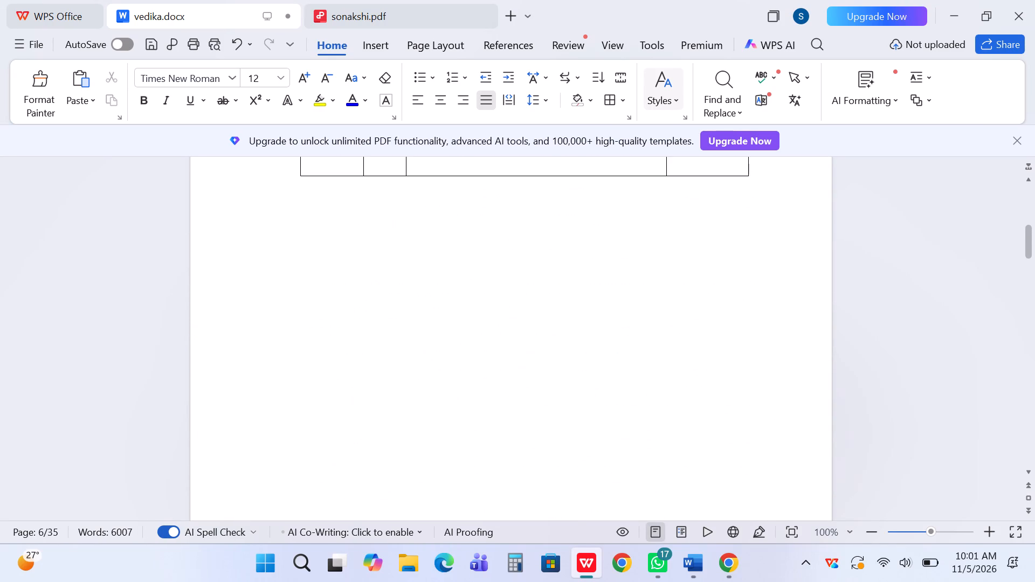
scroll(426, 329, up, 5)
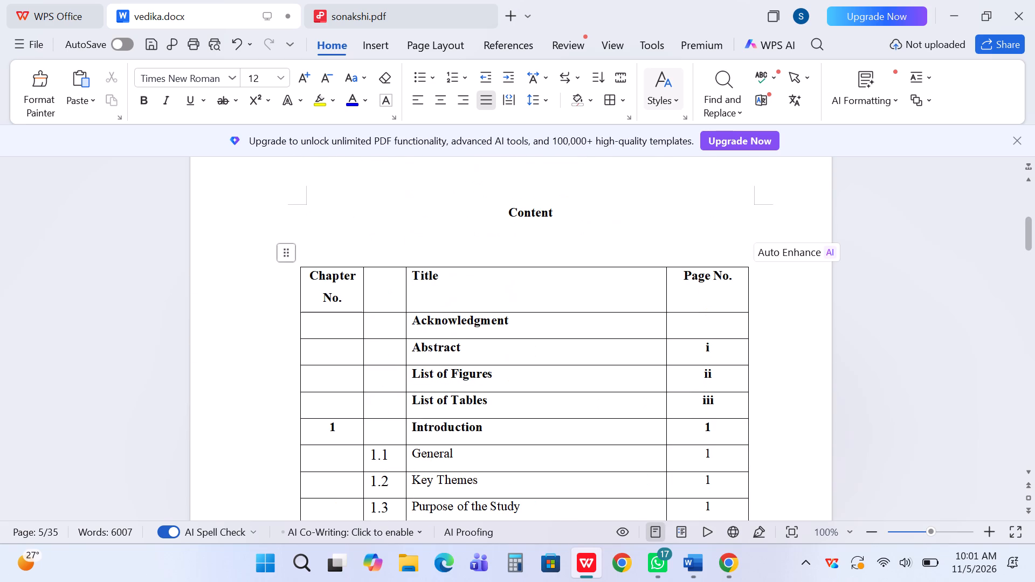
click(283, 254)
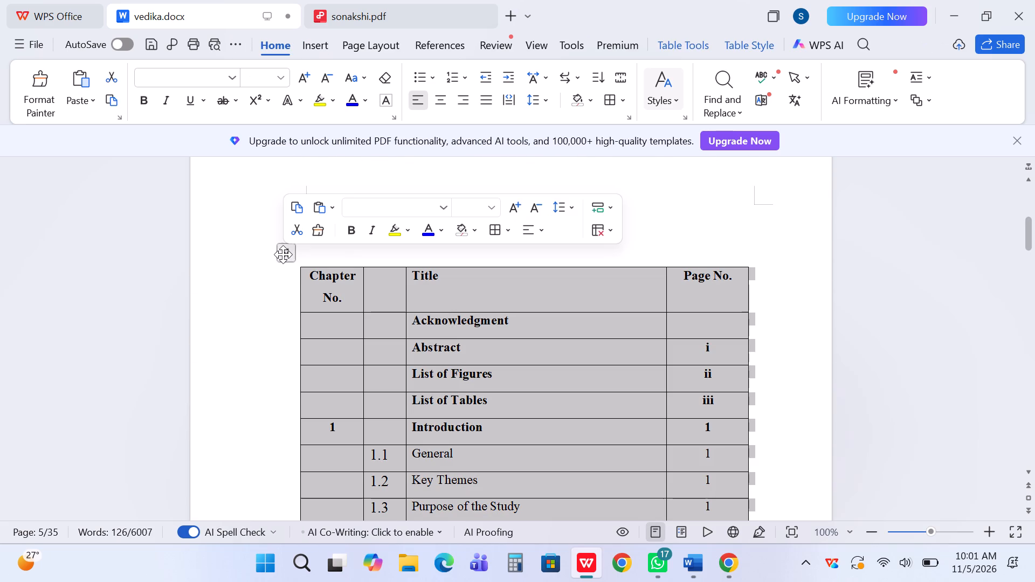
click(511, 230)
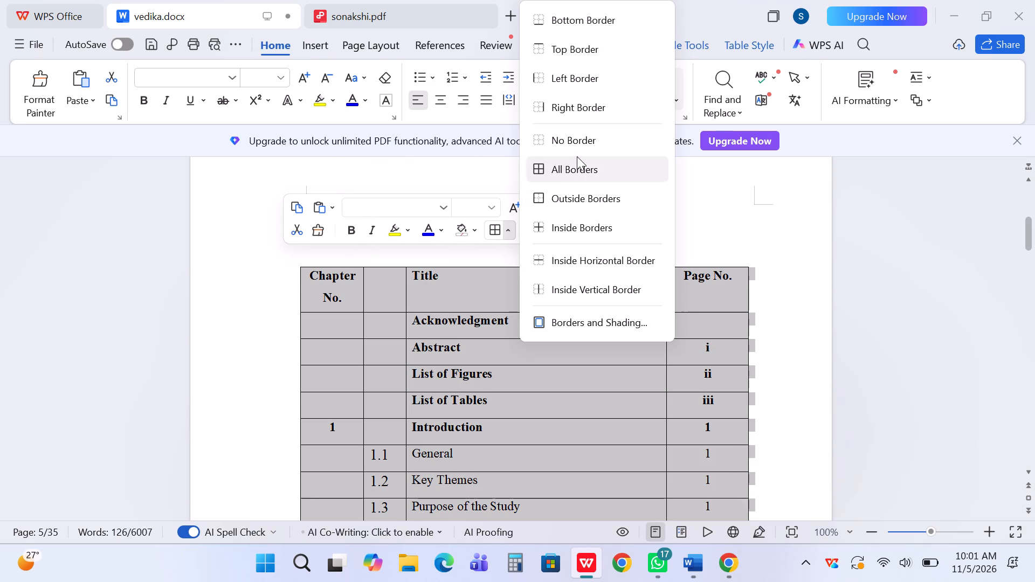
click(579, 147)
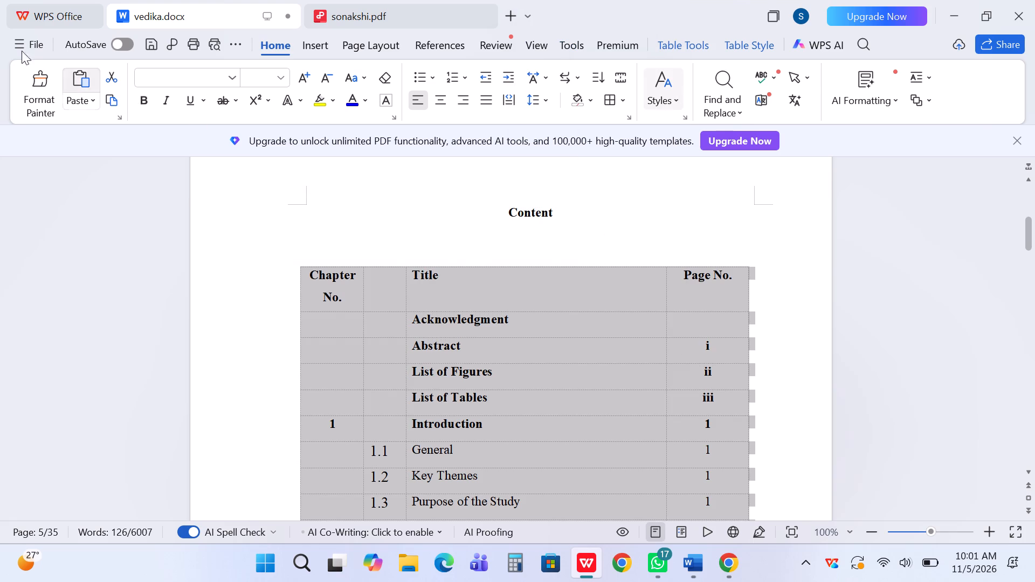
click(362, 189)
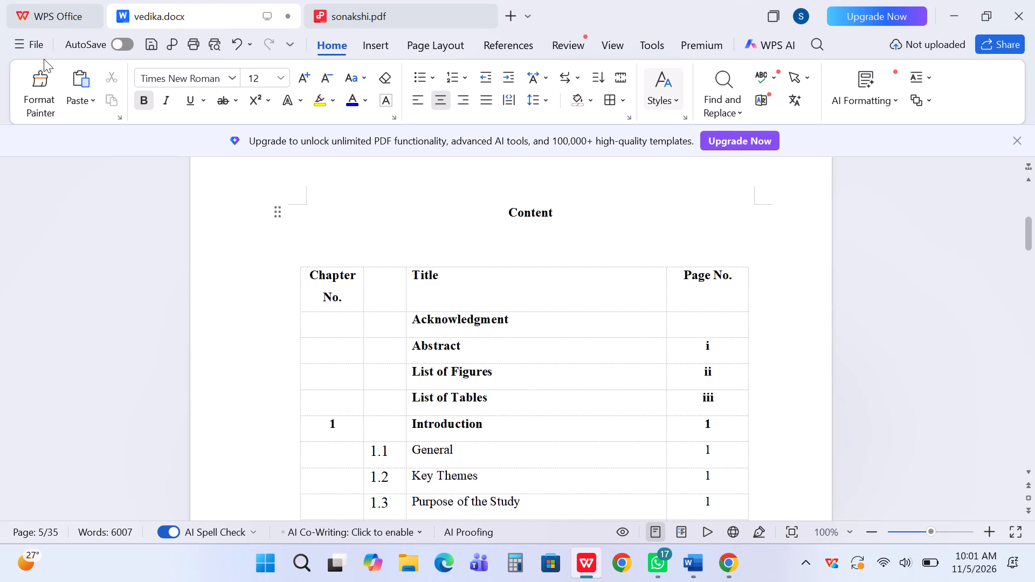
Save the document to the Desktop in PDF Format (*.pdf) as vedika.pdf and open the exported file.
click(16, 41)
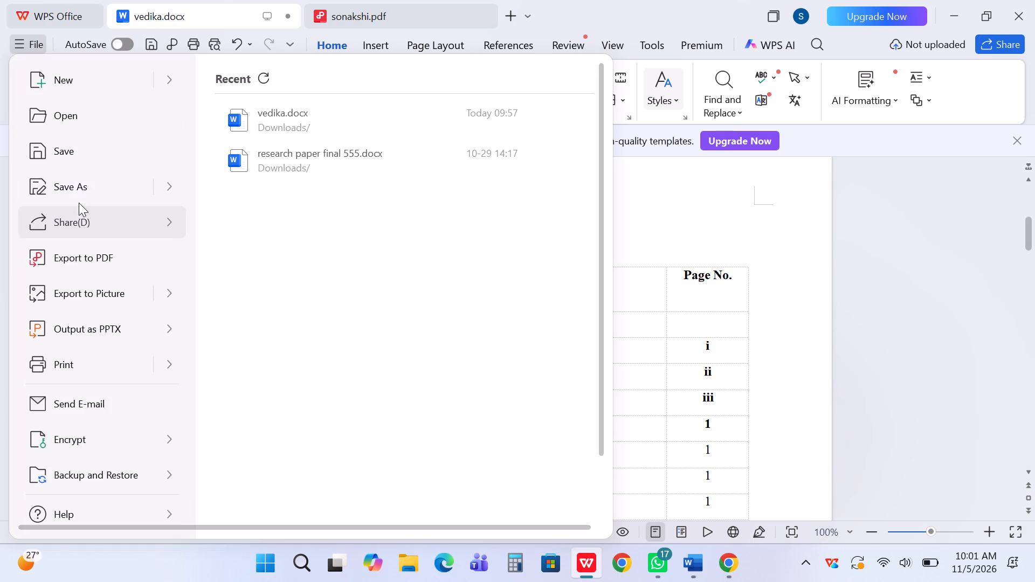
click(74, 189)
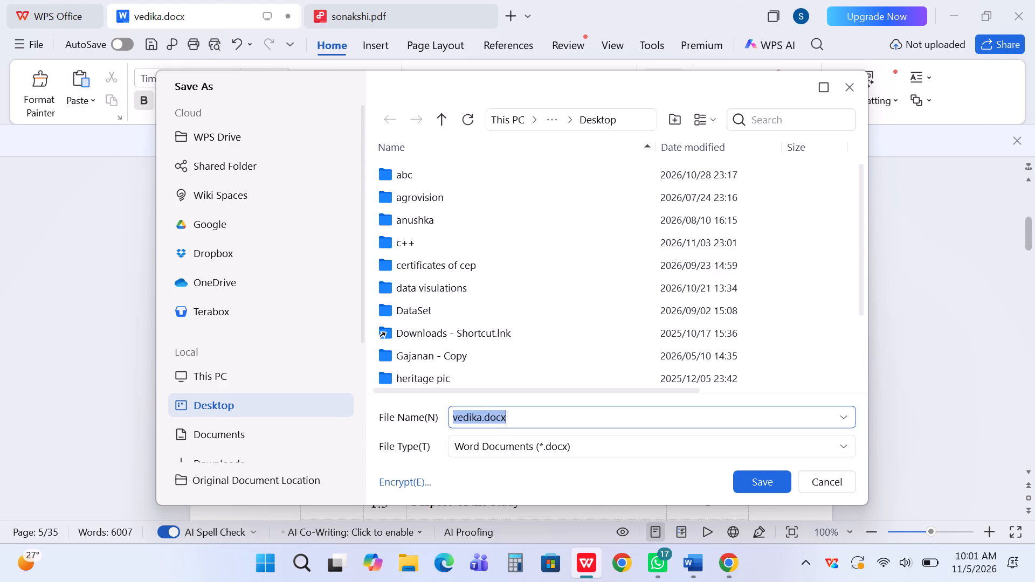
click(846, 446)
scroll(627, 381, up, 1)
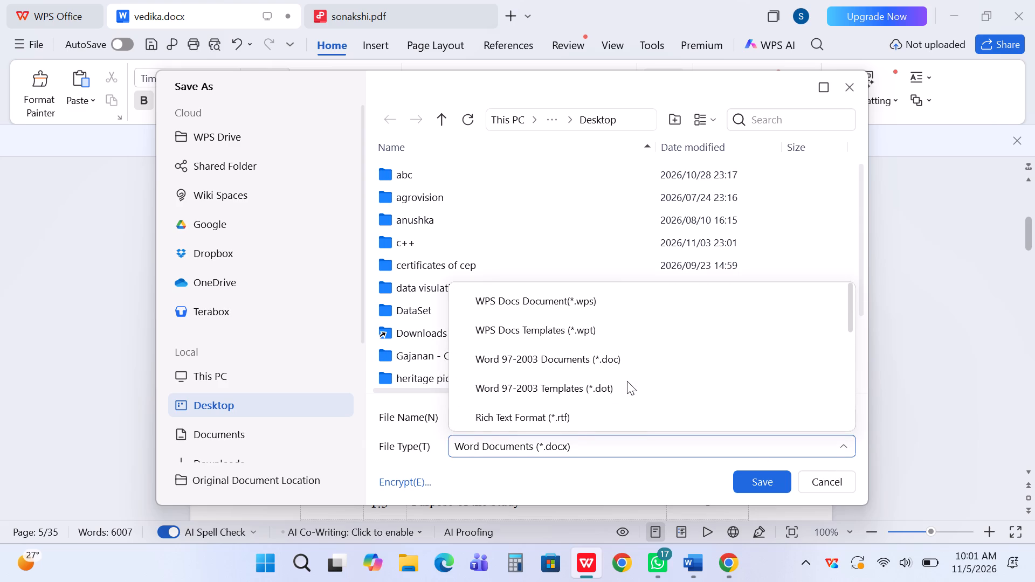
scroll(627, 381, down, 2)
click(596, 409)
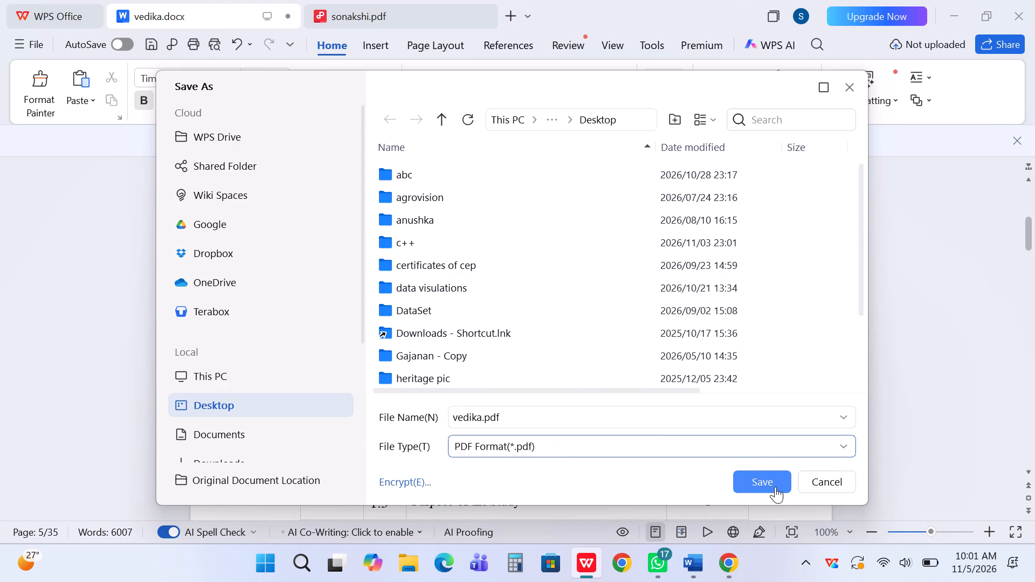
click(775, 487)
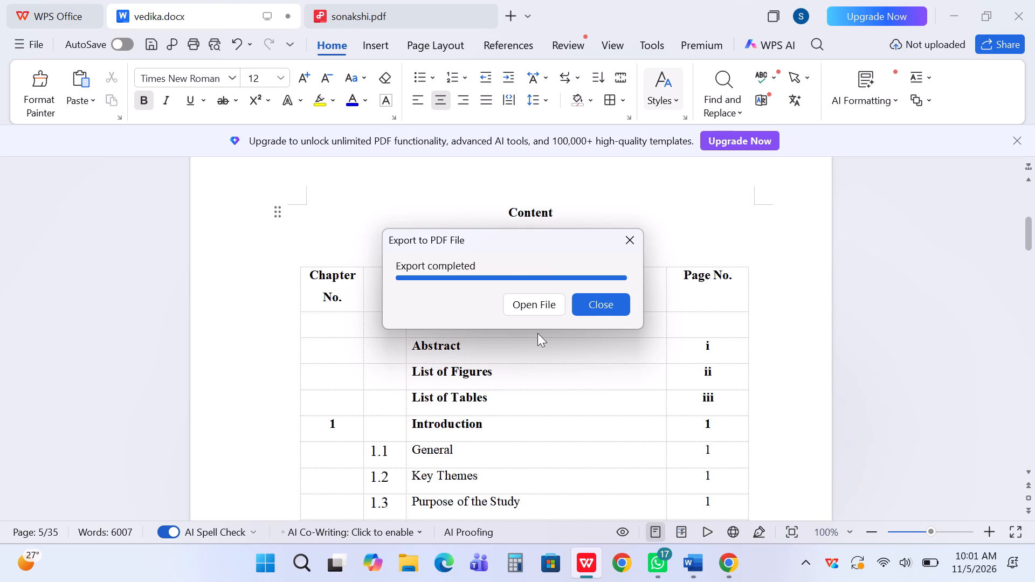
click(536, 308)
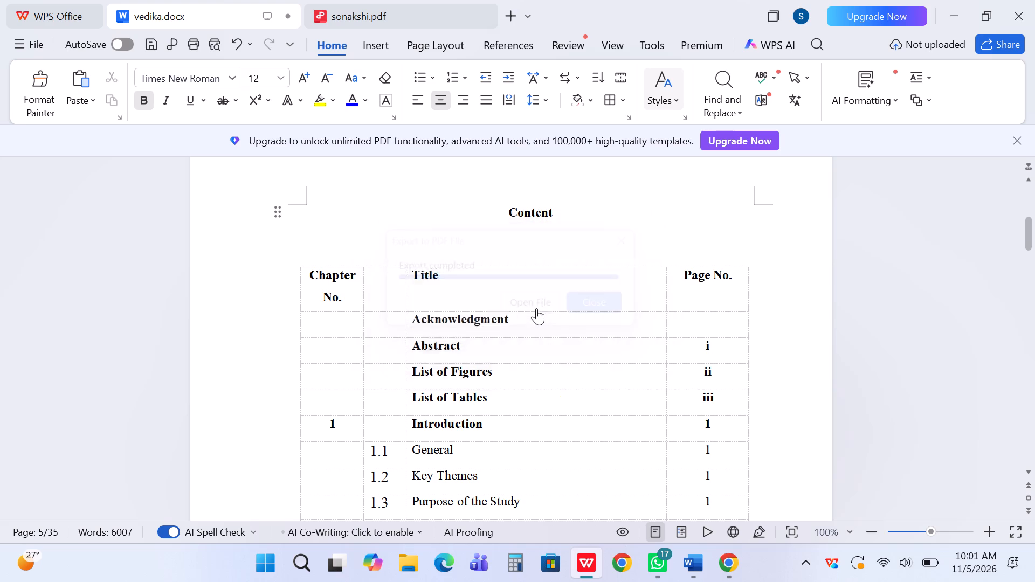
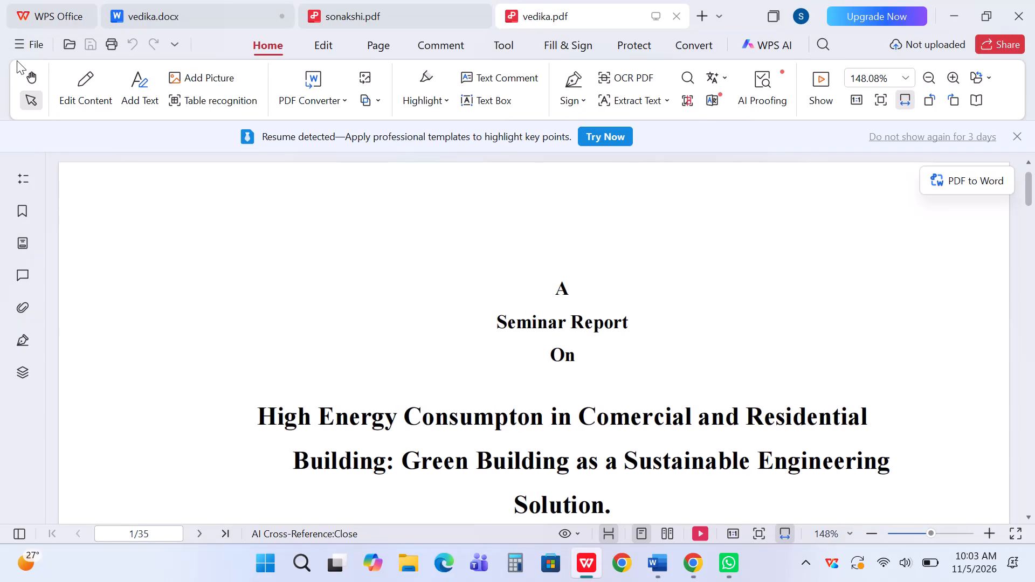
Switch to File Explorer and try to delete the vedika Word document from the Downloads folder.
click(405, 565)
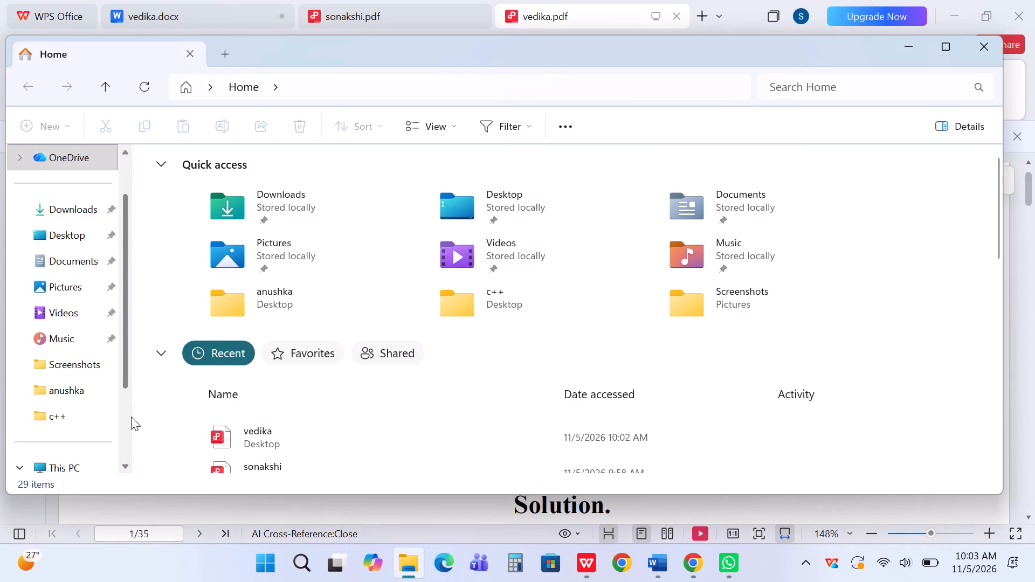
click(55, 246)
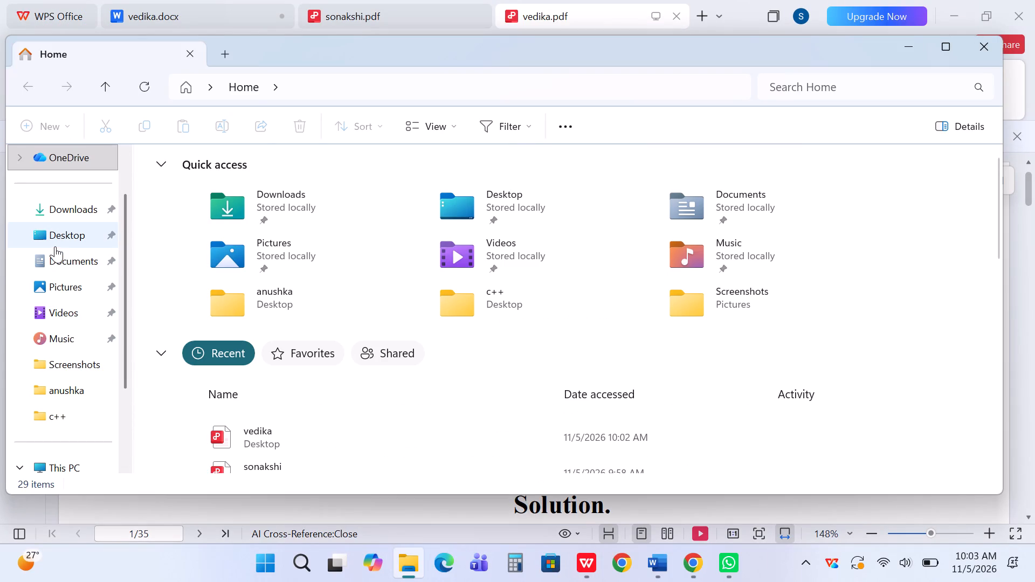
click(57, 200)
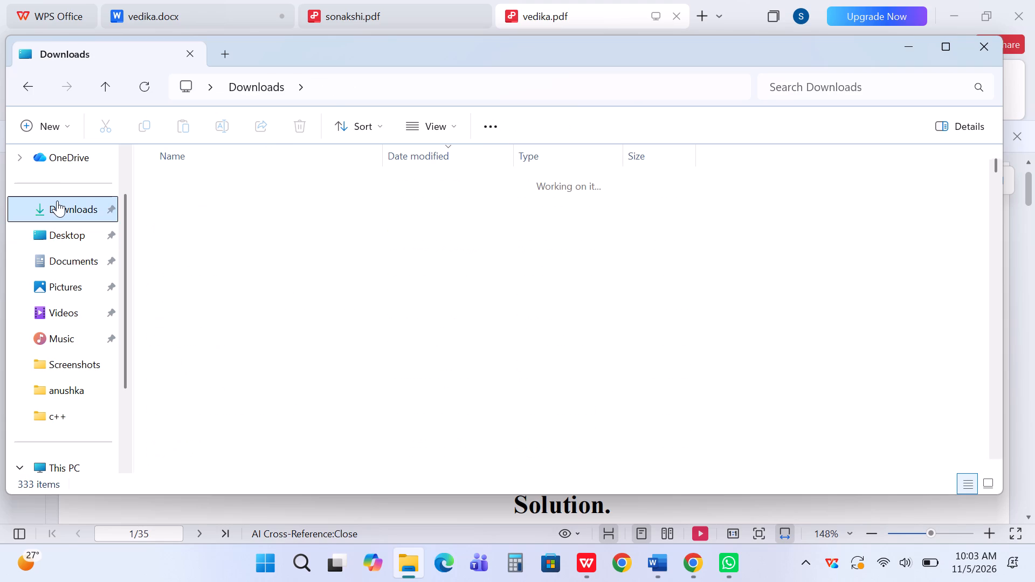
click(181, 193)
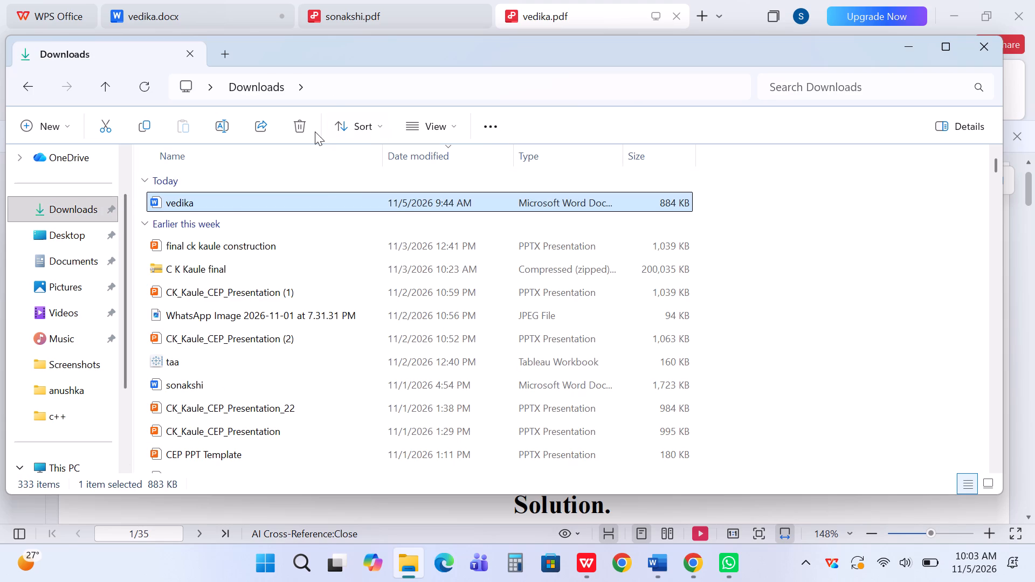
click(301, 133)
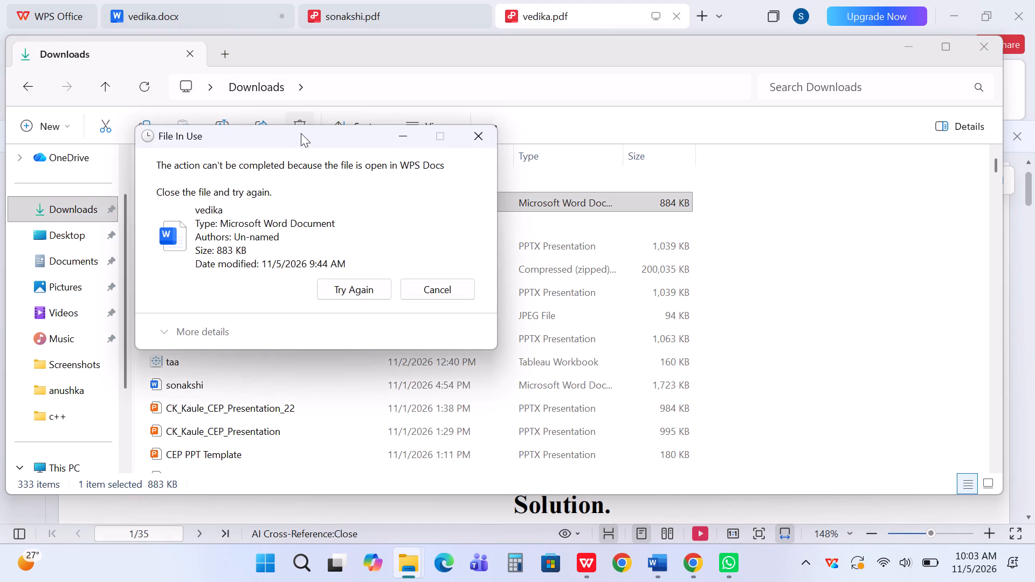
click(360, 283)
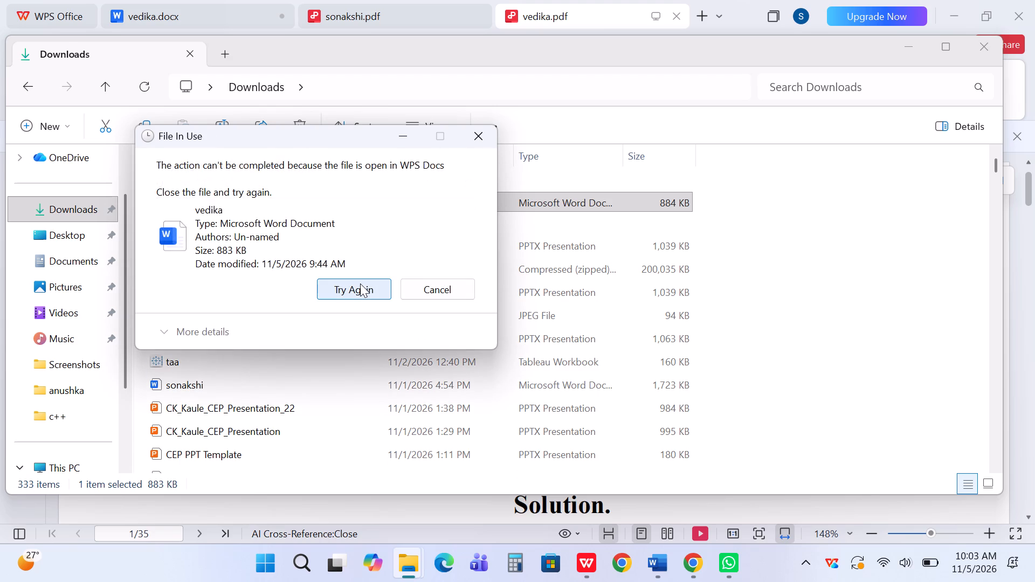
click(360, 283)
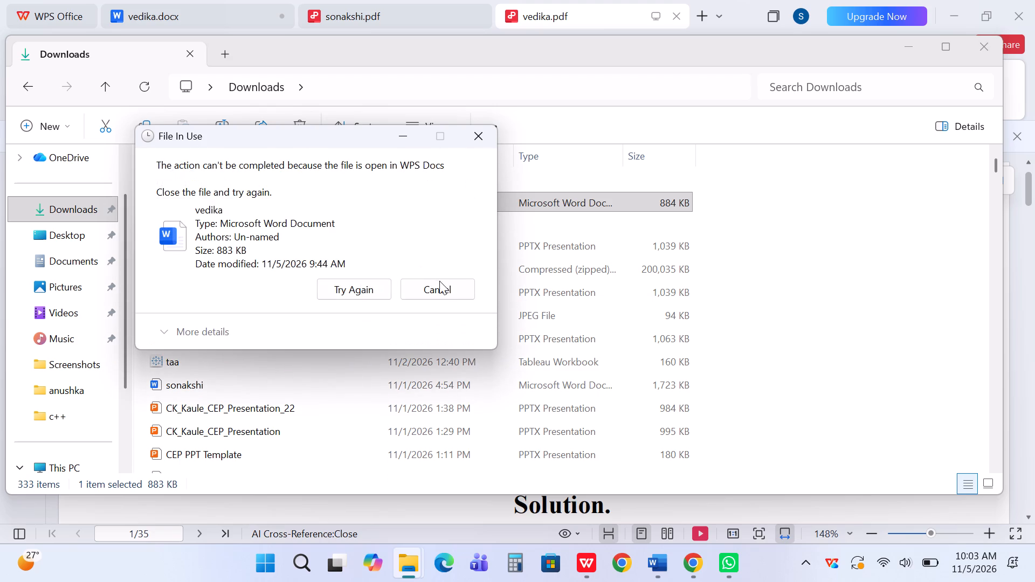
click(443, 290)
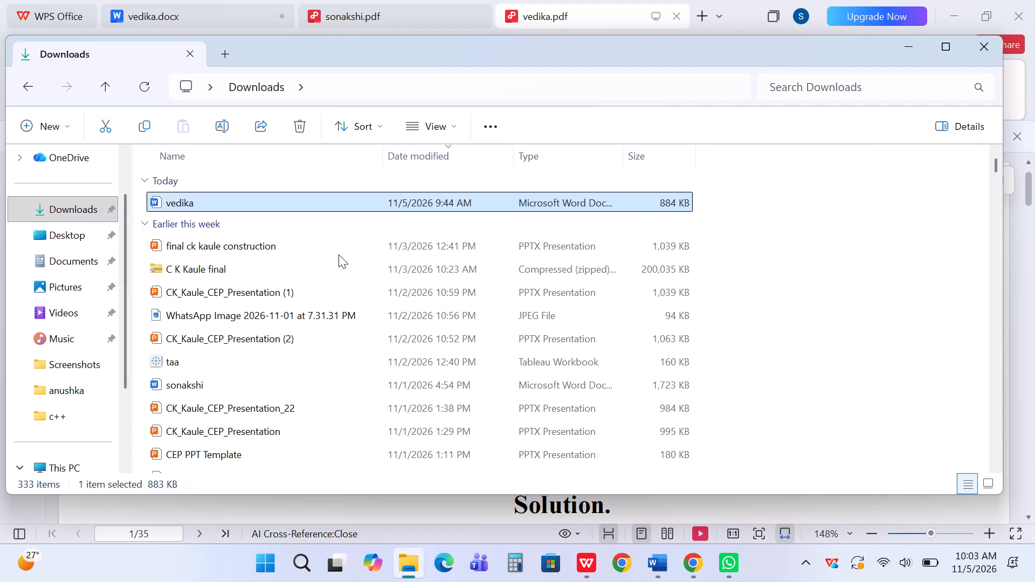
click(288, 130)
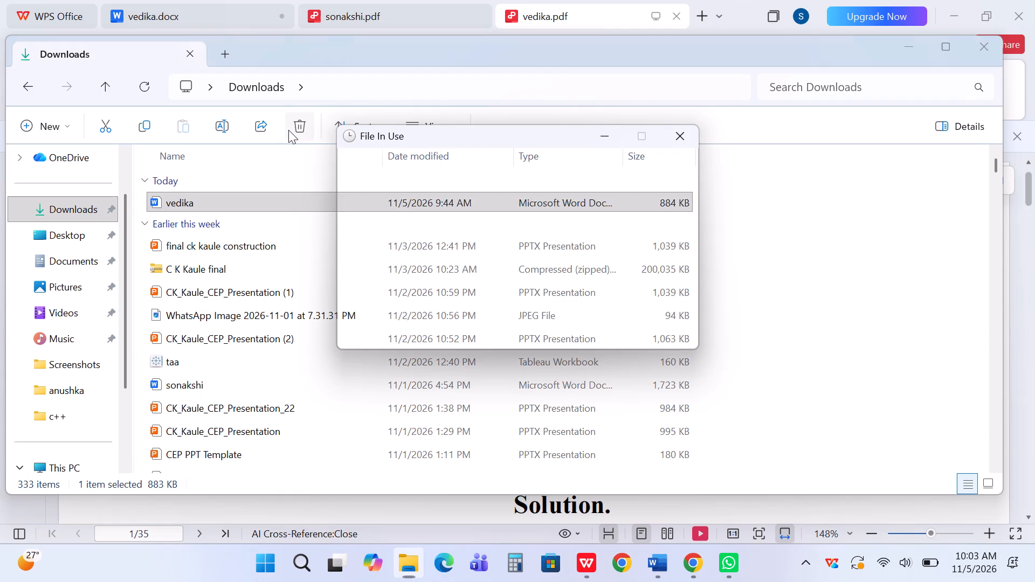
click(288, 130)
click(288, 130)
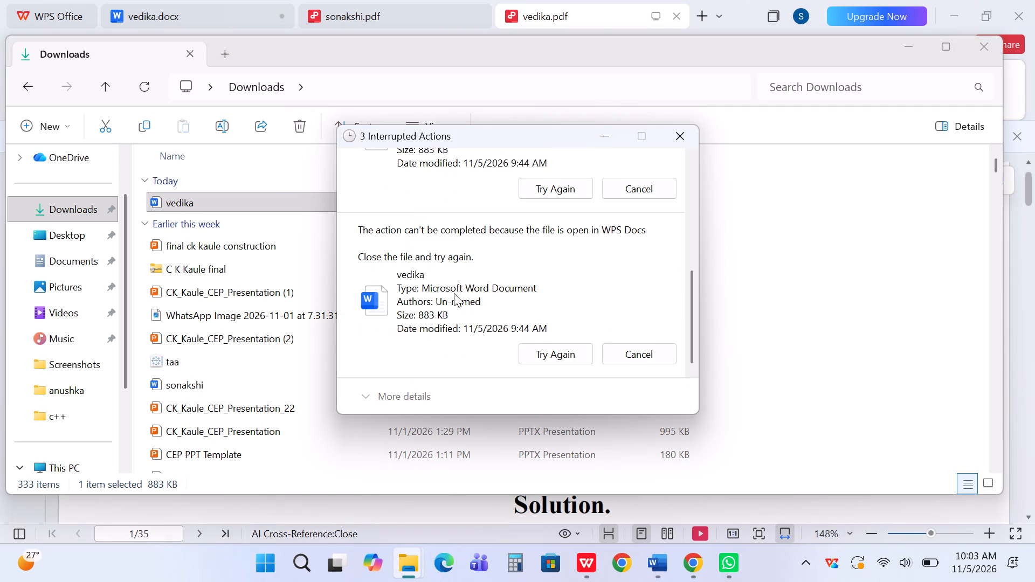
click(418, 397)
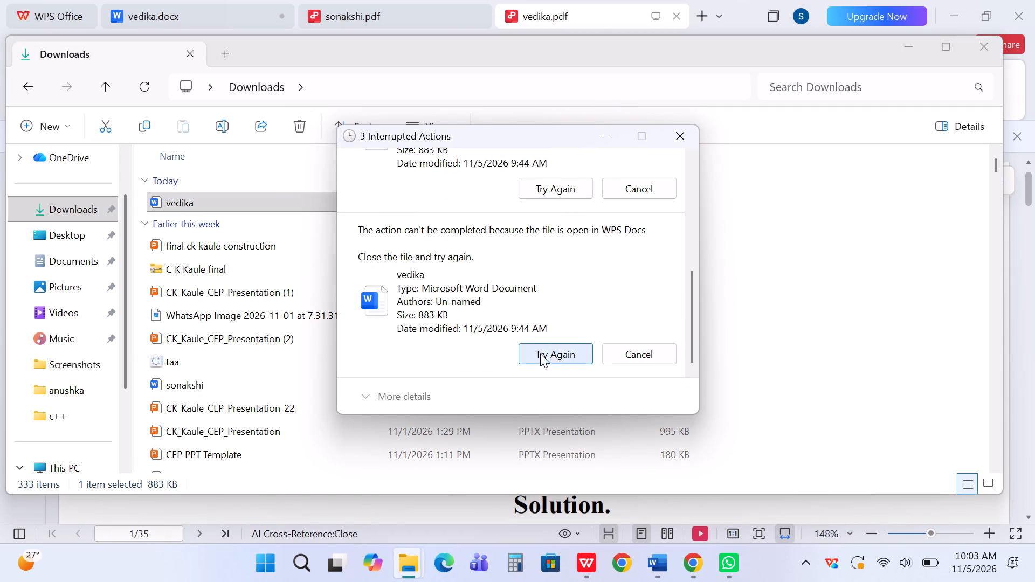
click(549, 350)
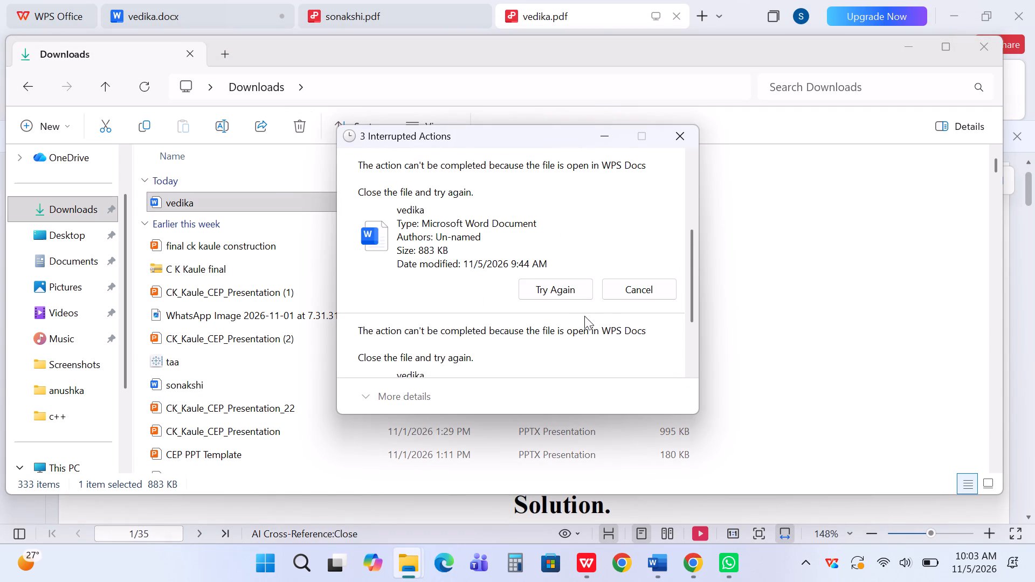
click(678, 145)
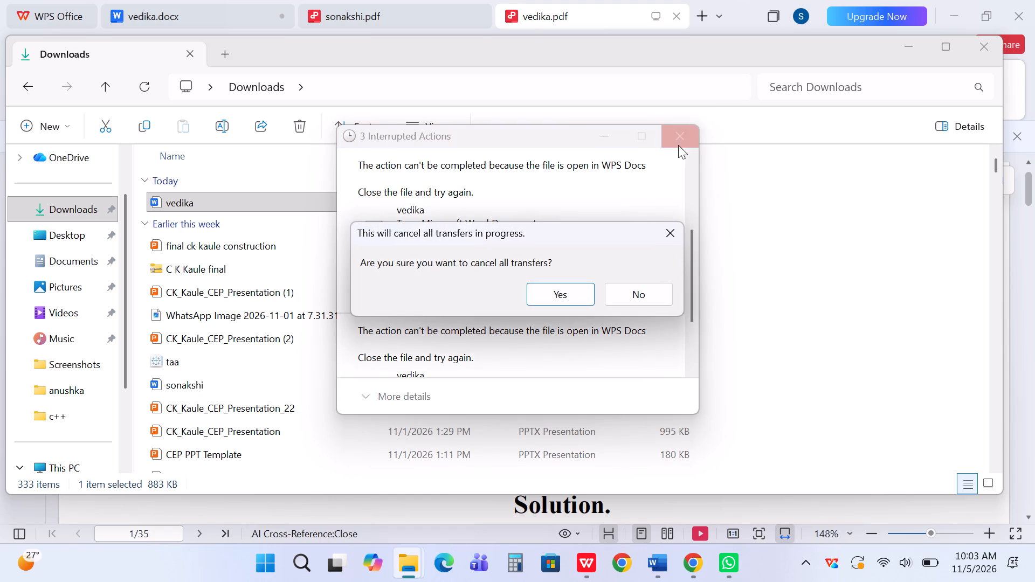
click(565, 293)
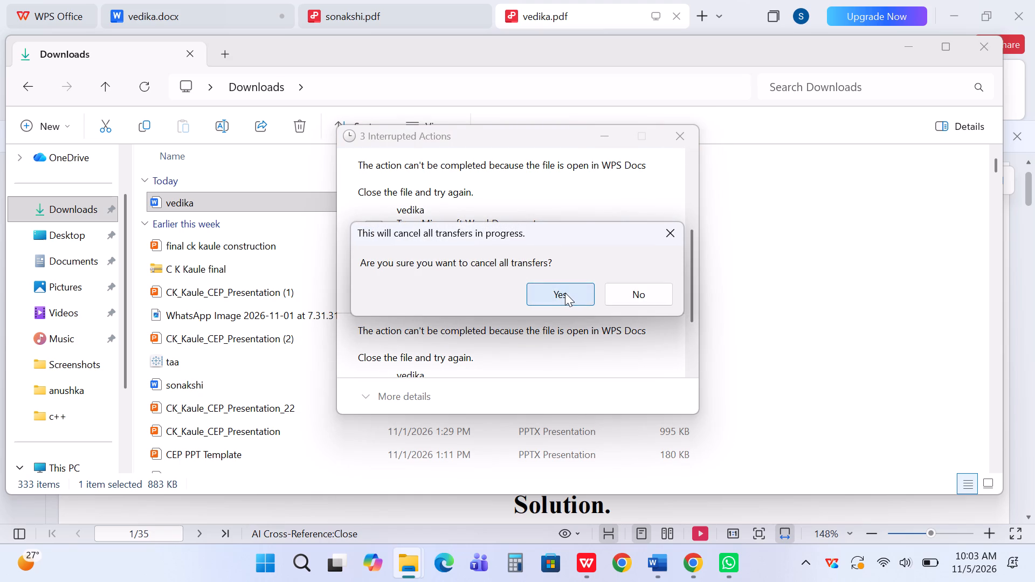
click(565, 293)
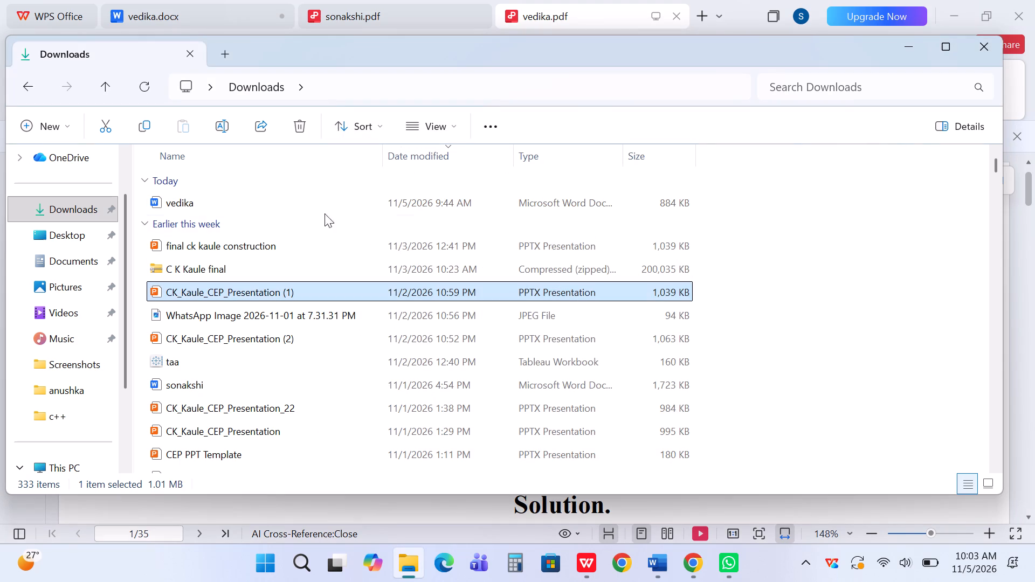
Open the sonakshi PDF from the Desktop folder, and bring up vedika.pdf again from the recent files.
click(58, 245)
scroll(207, 213, down, 4)
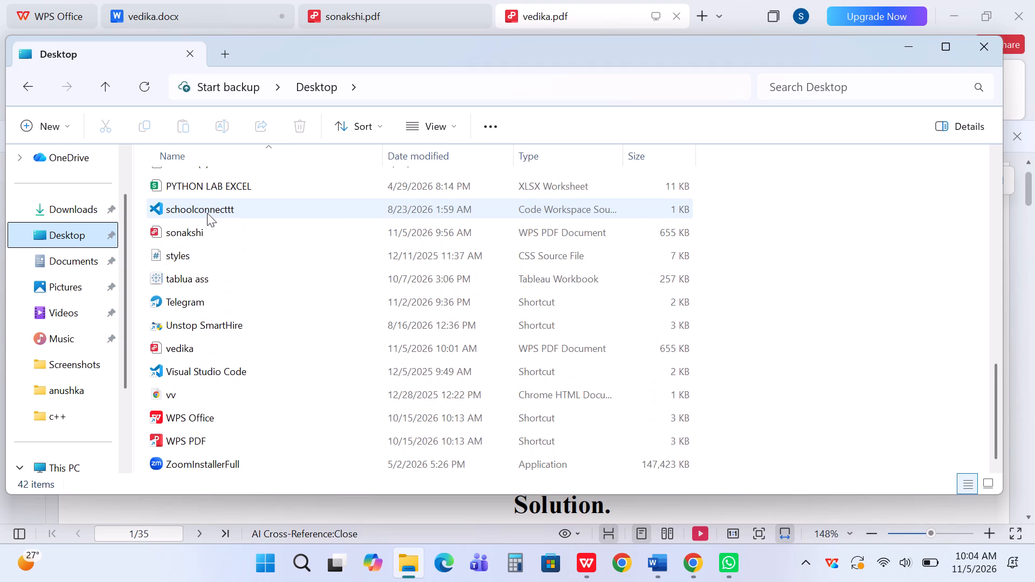
scroll(207, 213, down, 2)
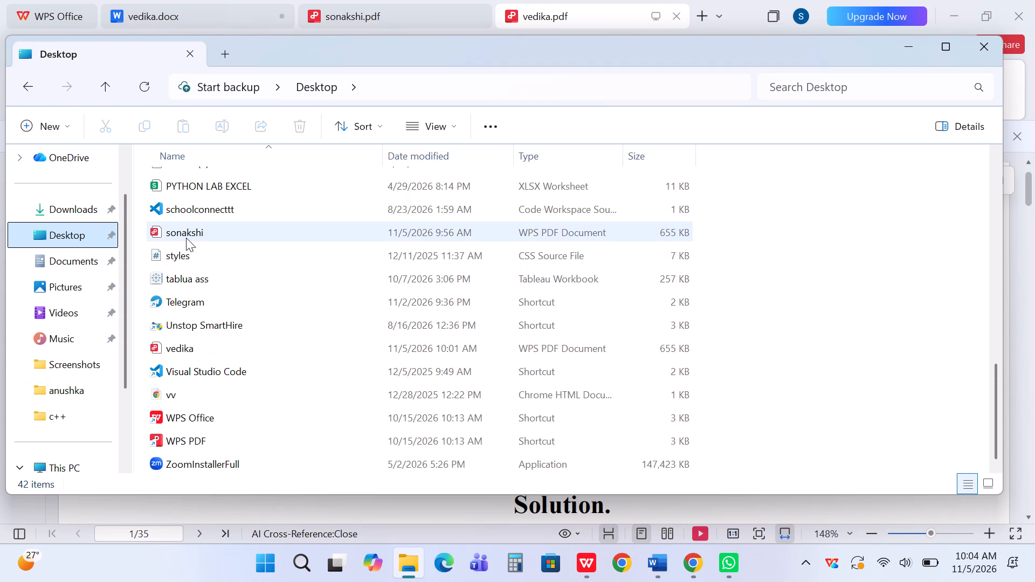
double_click(186, 238)
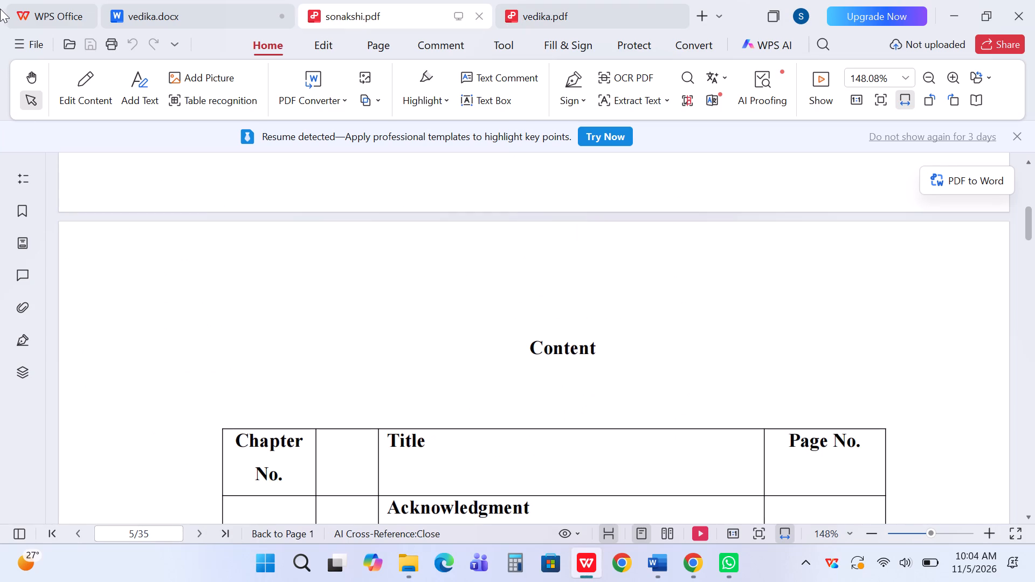
click(25, 38)
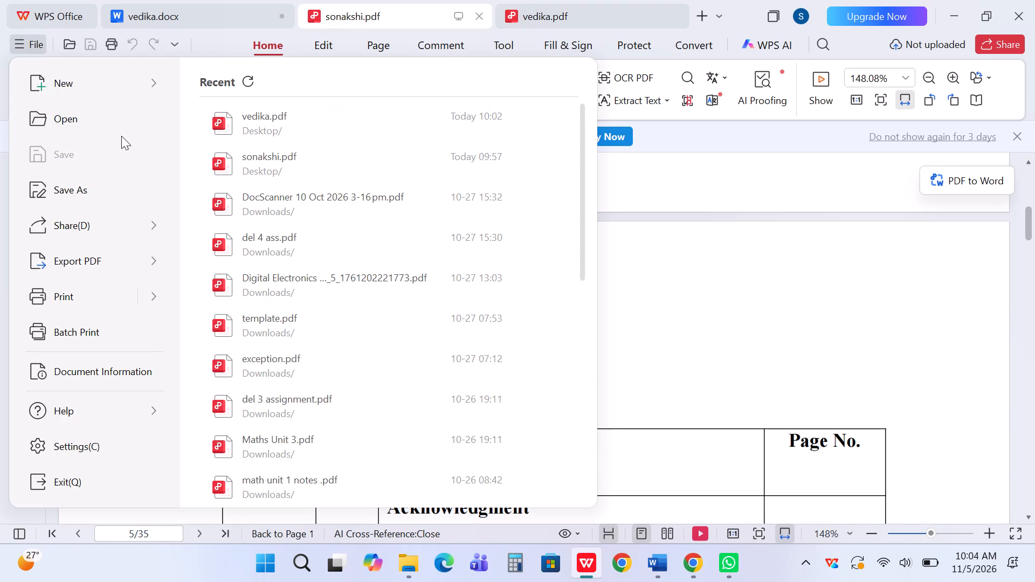
click(251, 106)
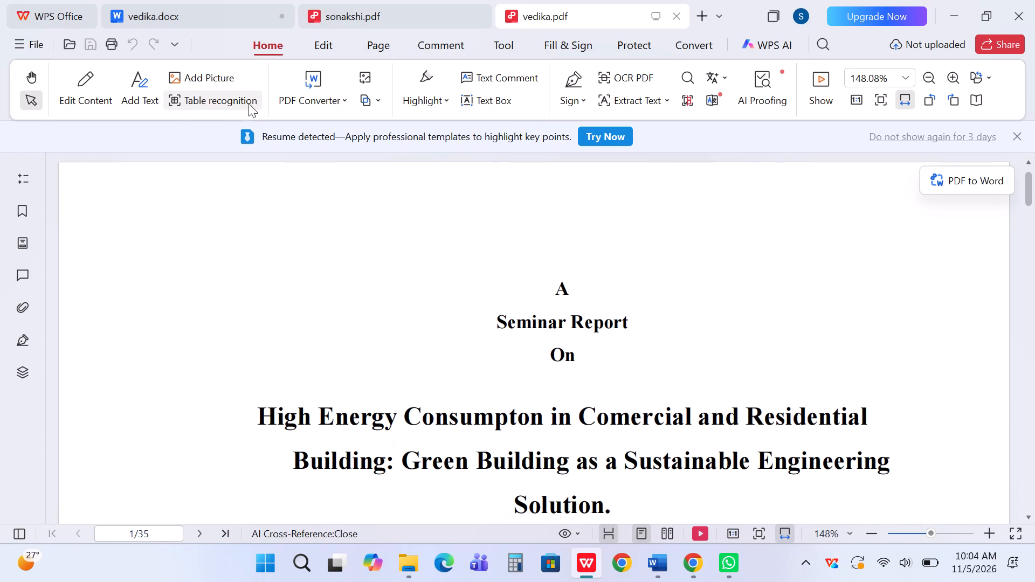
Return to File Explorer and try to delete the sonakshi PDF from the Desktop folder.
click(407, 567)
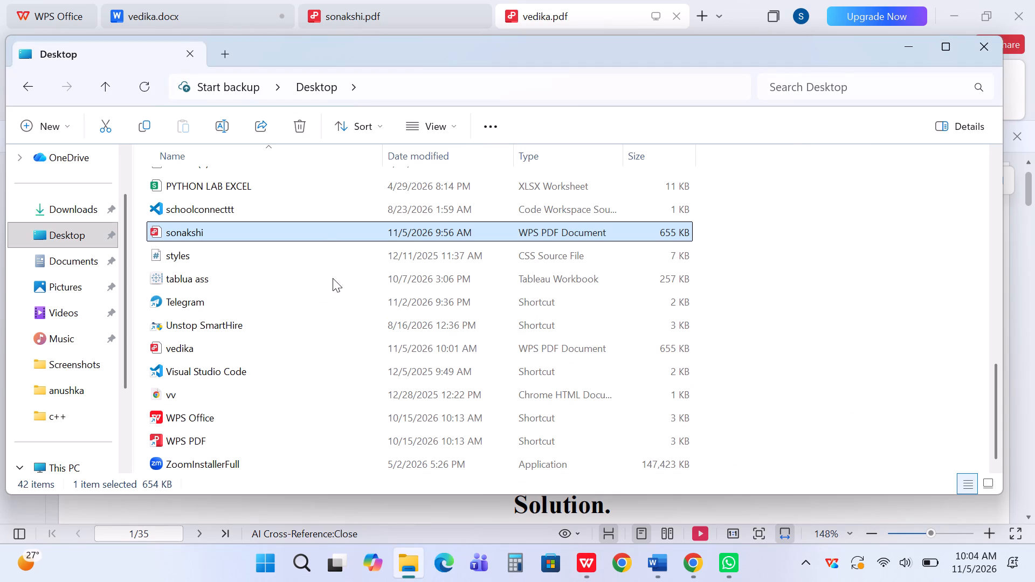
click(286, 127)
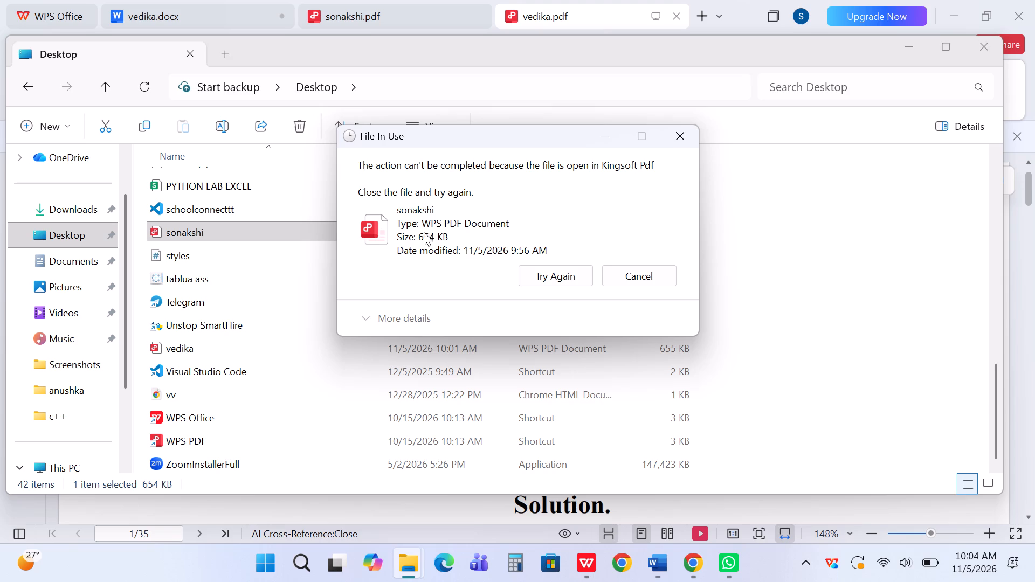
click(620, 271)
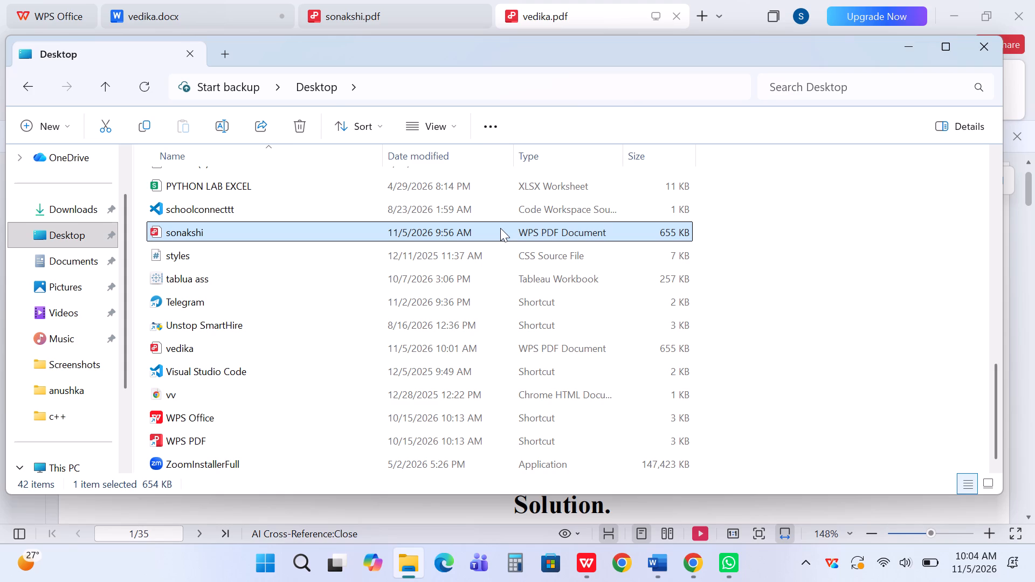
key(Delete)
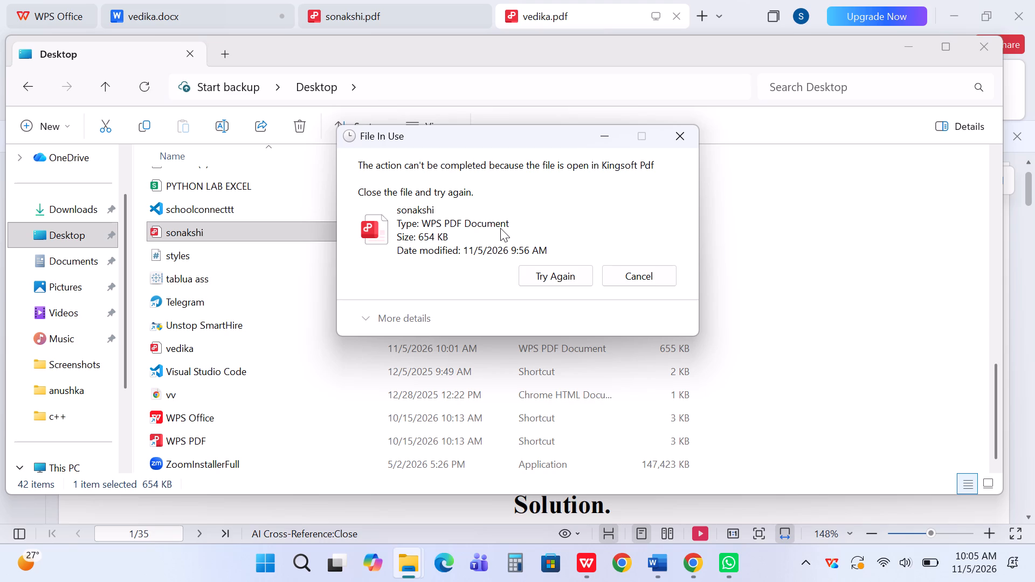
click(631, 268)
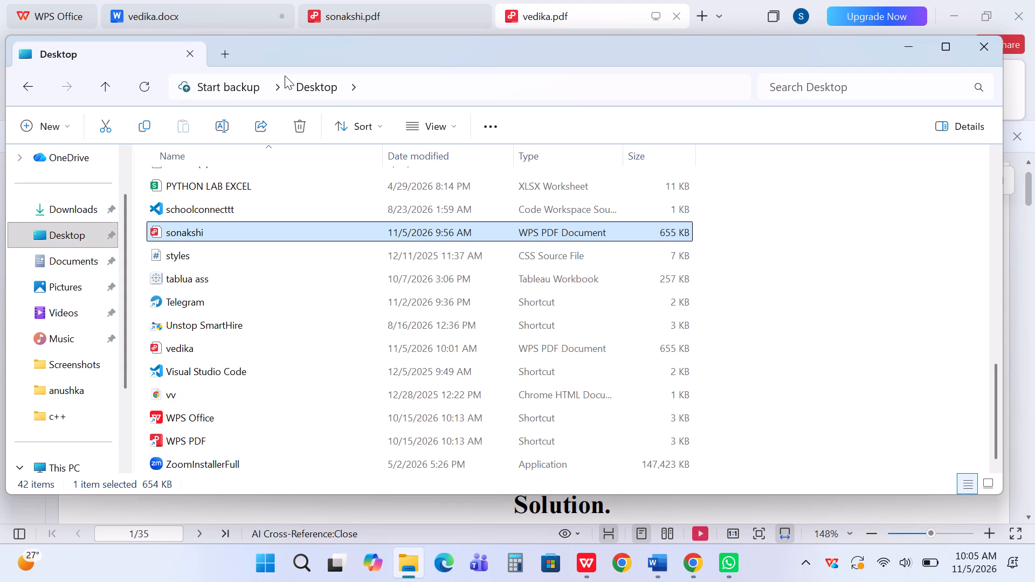
Close sonakshi.pdf in WPS Office and delete the sonakshi PDF from the Desktop folder in File Explorer.
click(346, 16)
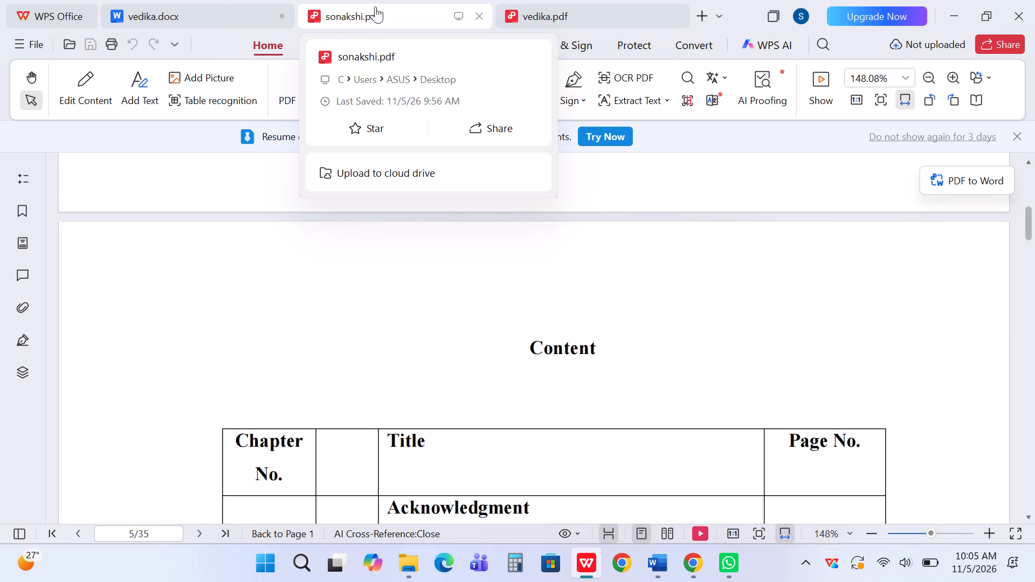
click(477, 15)
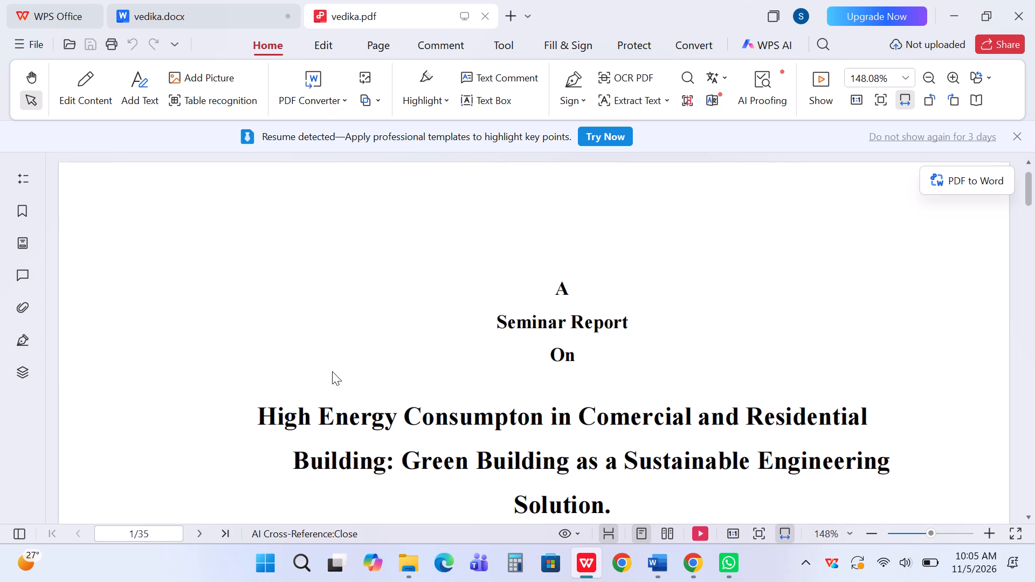
click(417, 565)
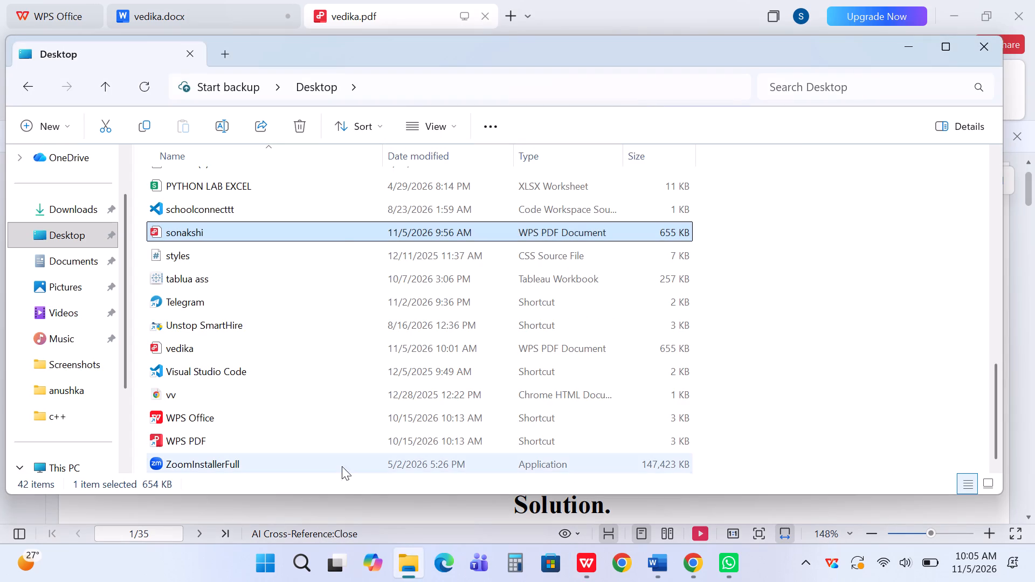
key(Delete)
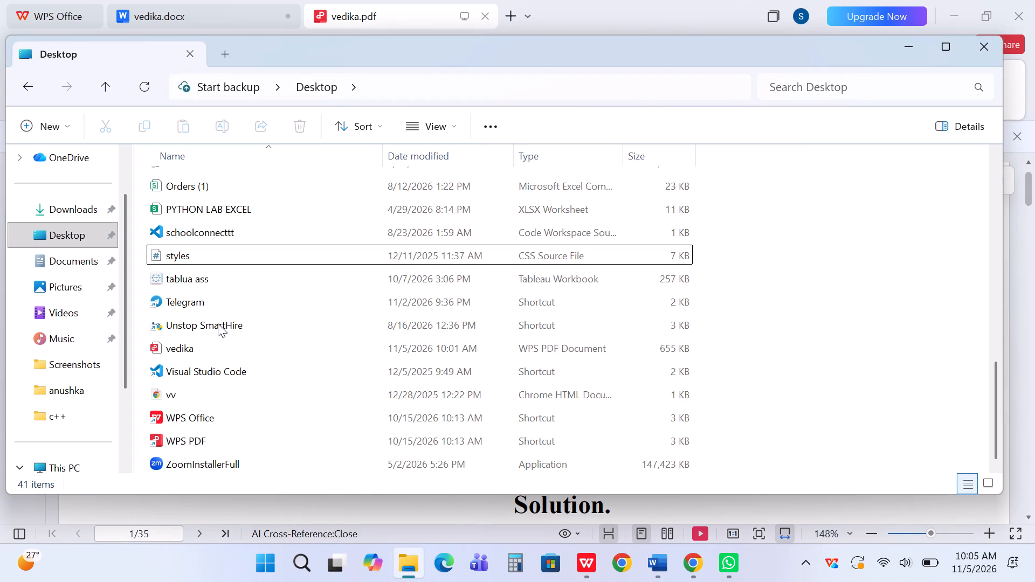
key(Delete)
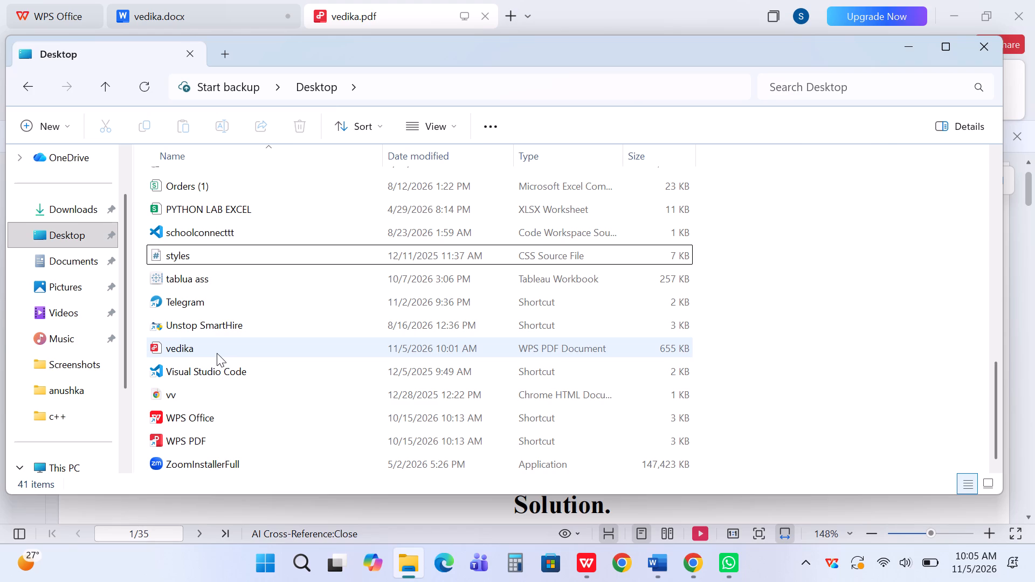
Switch to WPS Office and close vedika.pdf and vedika.docx, discarding the unsaved changes to the document.
click(492, 19)
click(482, 15)
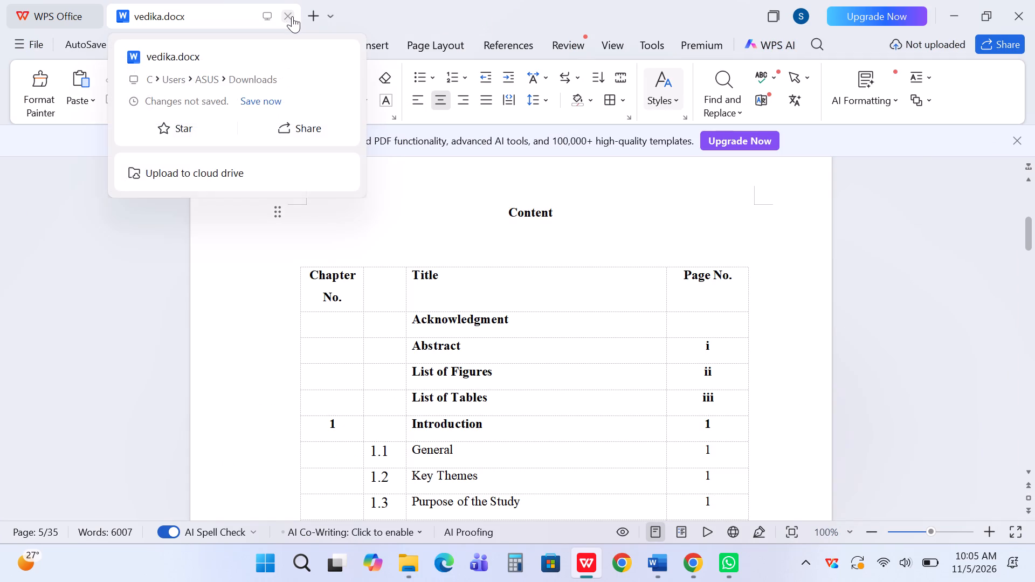
click(292, 16)
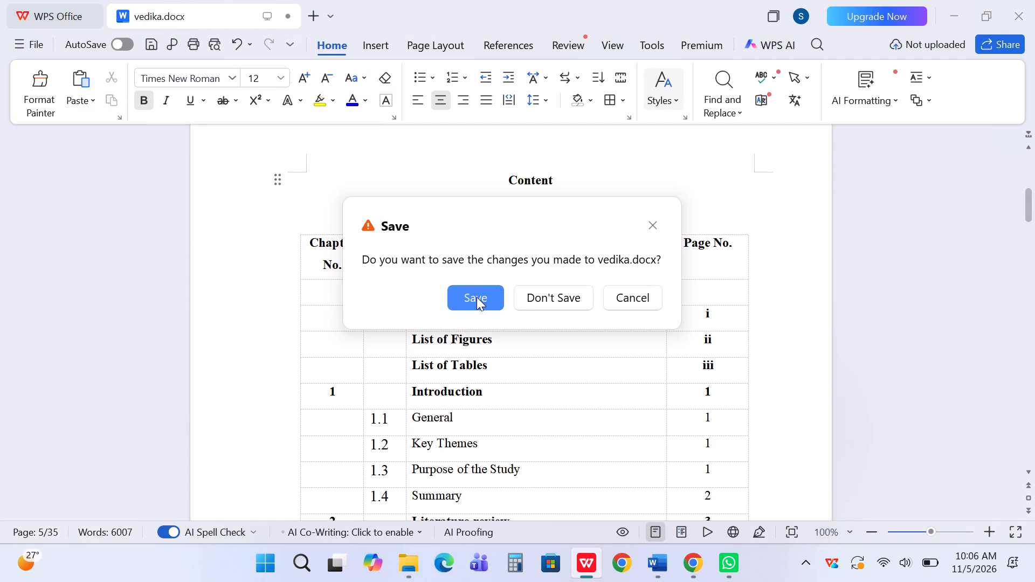
click(550, 300)
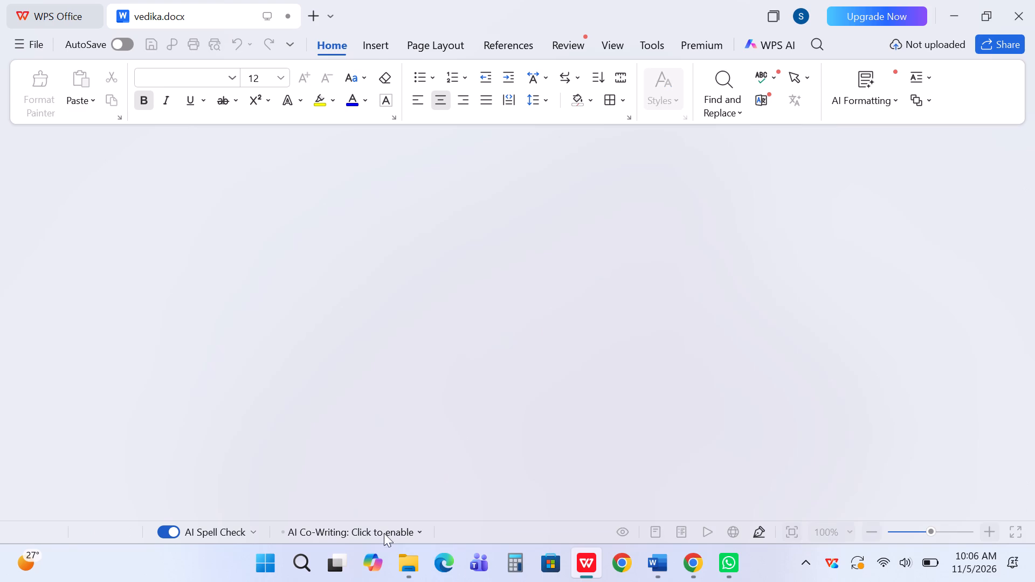
Delete the vedika PDF from the Desktop folder in File Explorer.
click(405, 566)
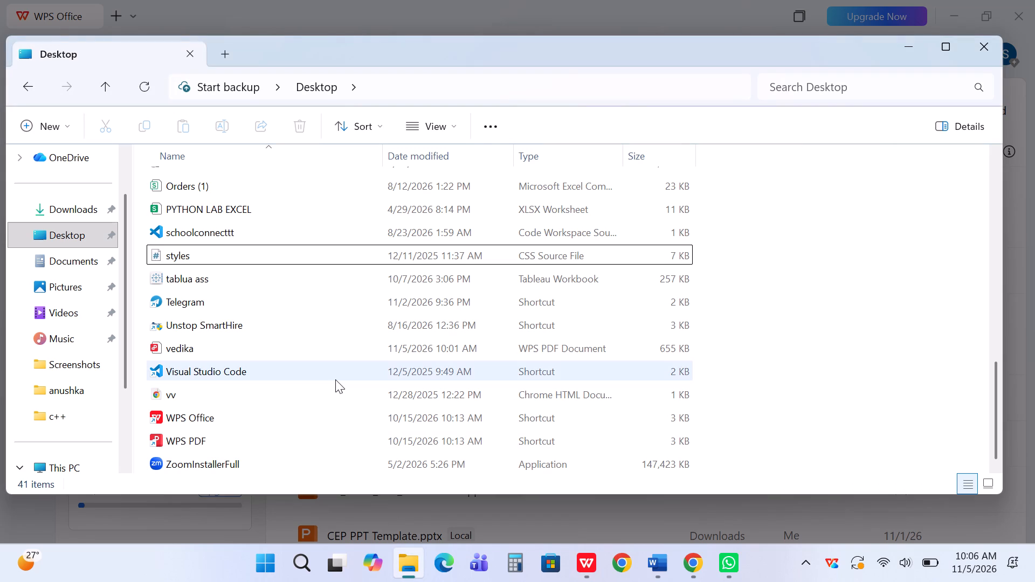
click(314, 346)
key(Delete)
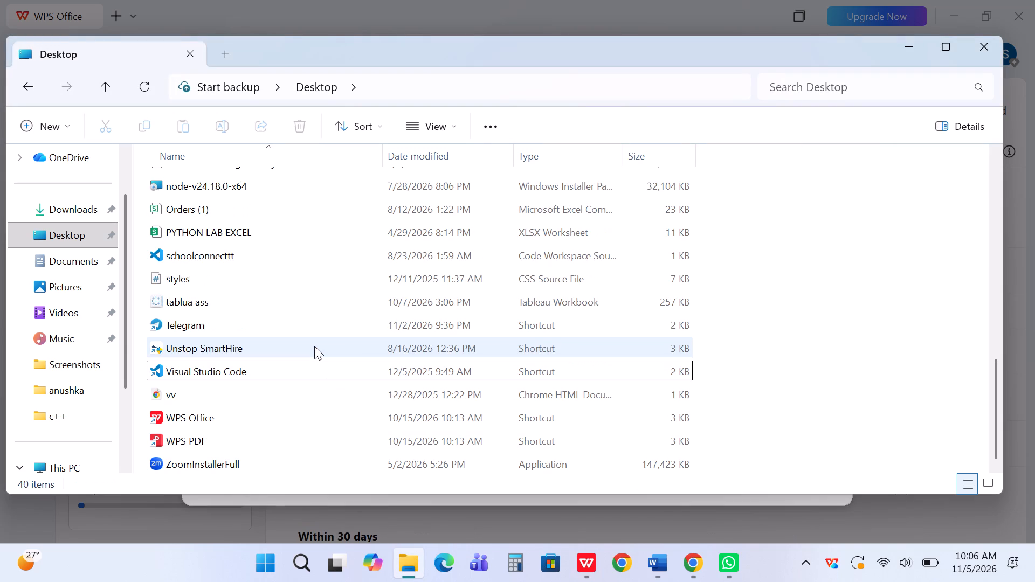
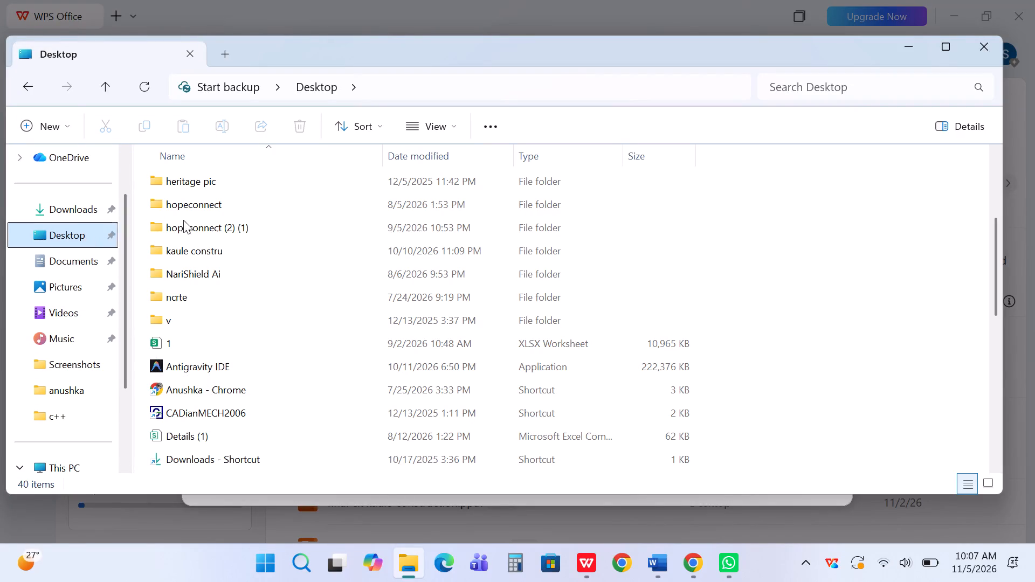
Close the Desktop folder window and dismiss the WPS Pro+ discount offer in WPS Office.
click(996, 47)
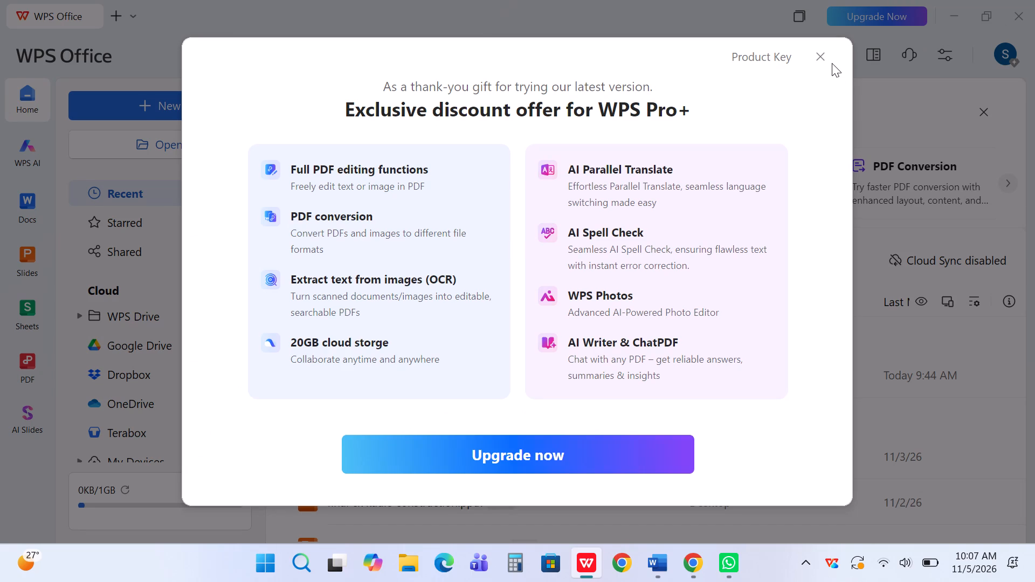
click(830, 57)
click(818, 54)
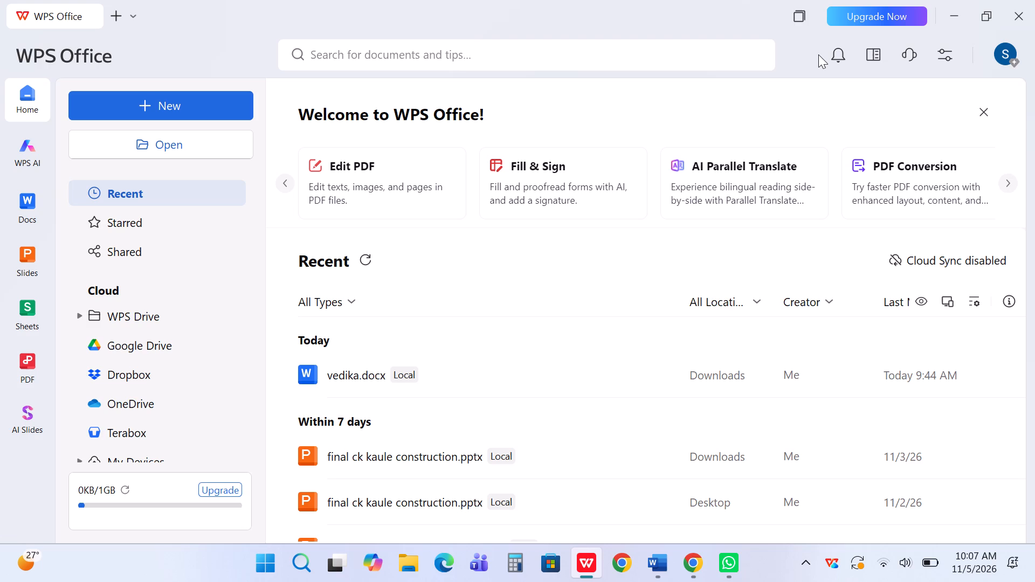
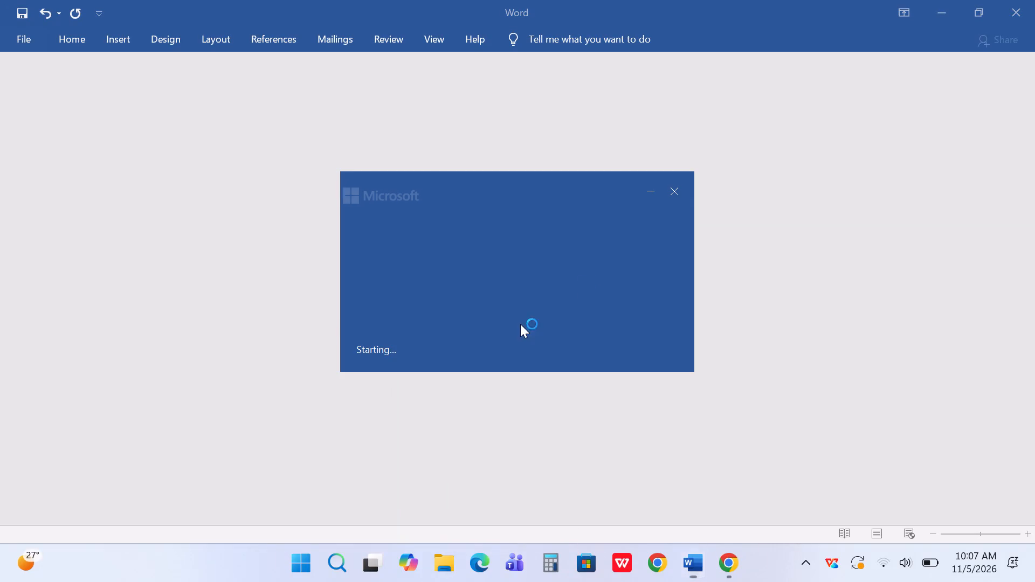
Cancel the Word startup splash and close the Chrome profile chooser window.
click(666, 199)
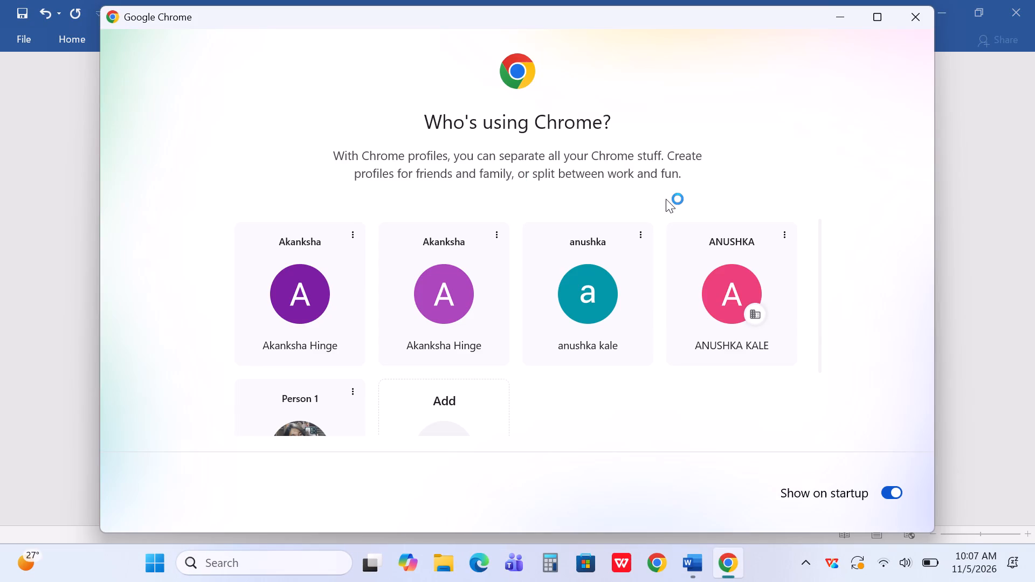
click(920, 20)
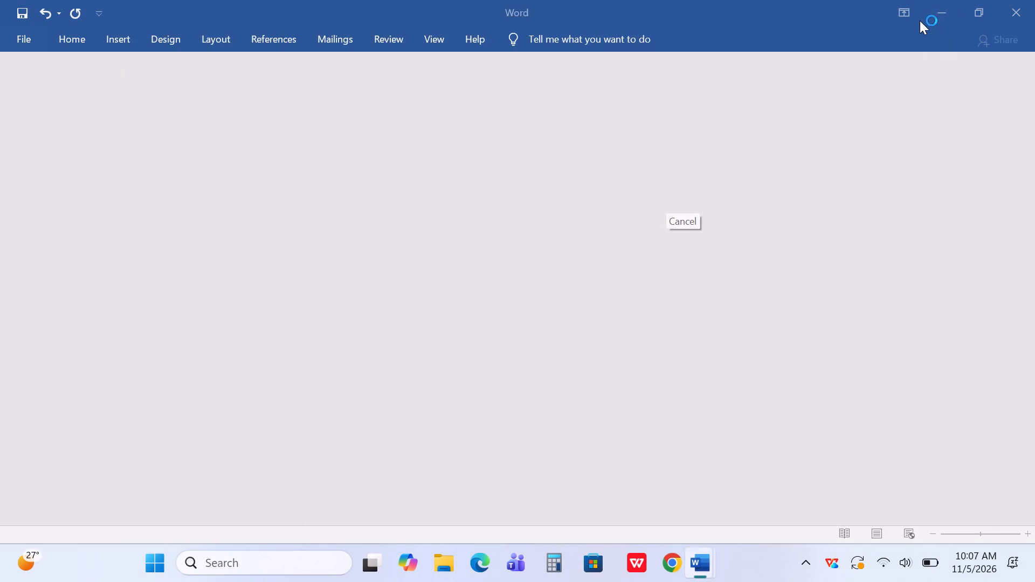
Close the rahul document and the remaining empty Word window, clearing the default-program prompts along the way.
click(1015, 12)
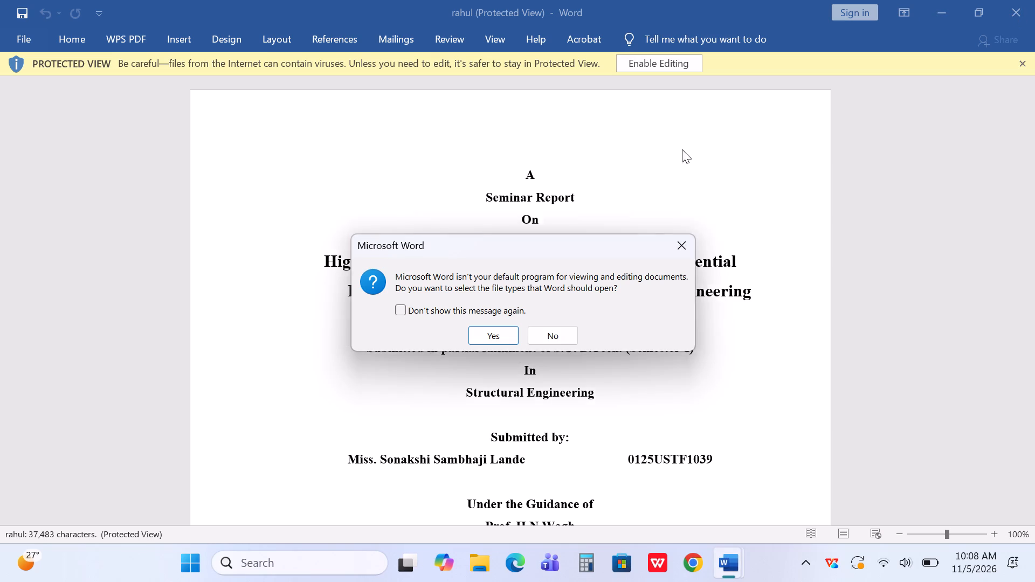
click(555, 333)
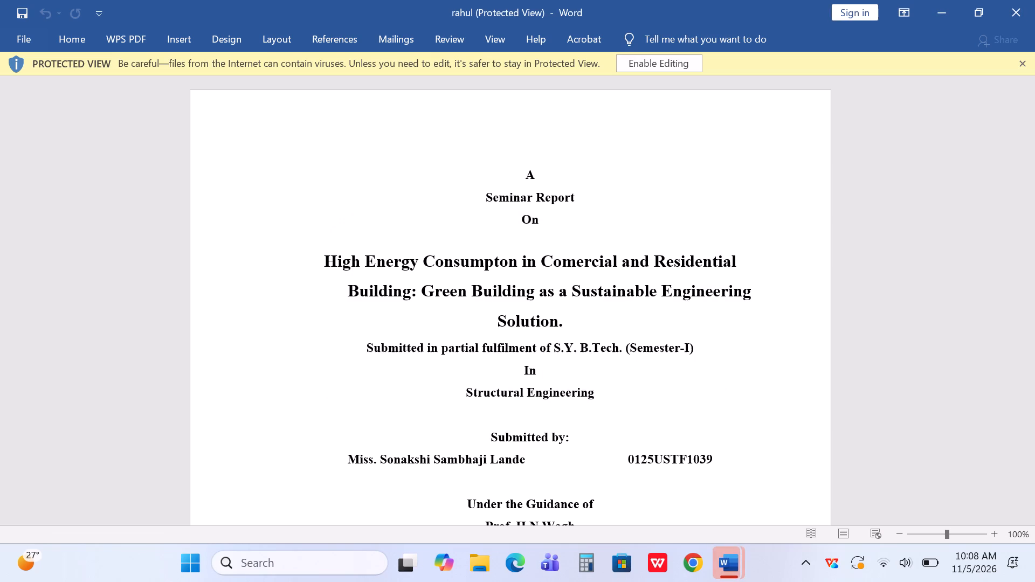
click(1014, 0)
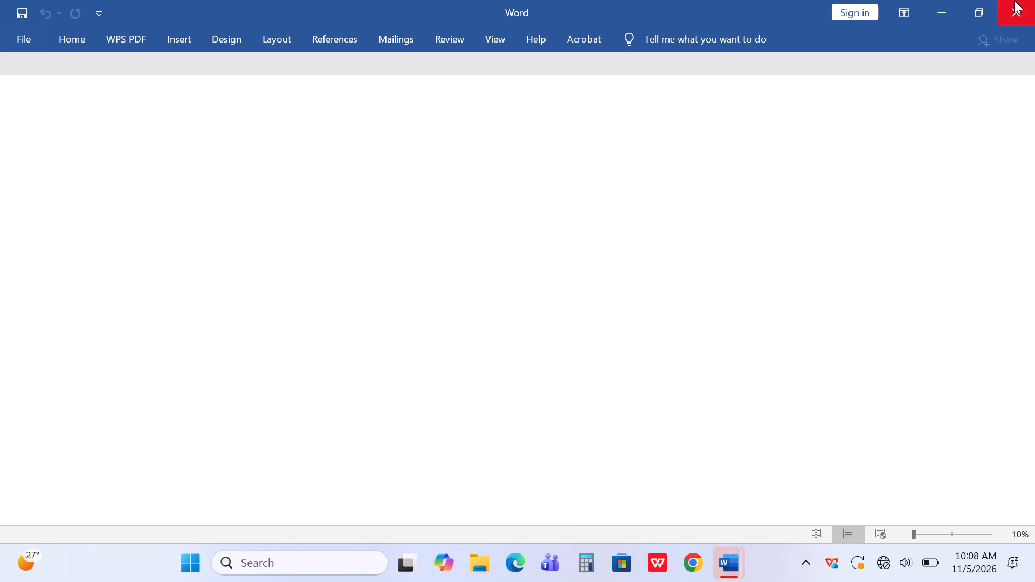
click(1014, 0)
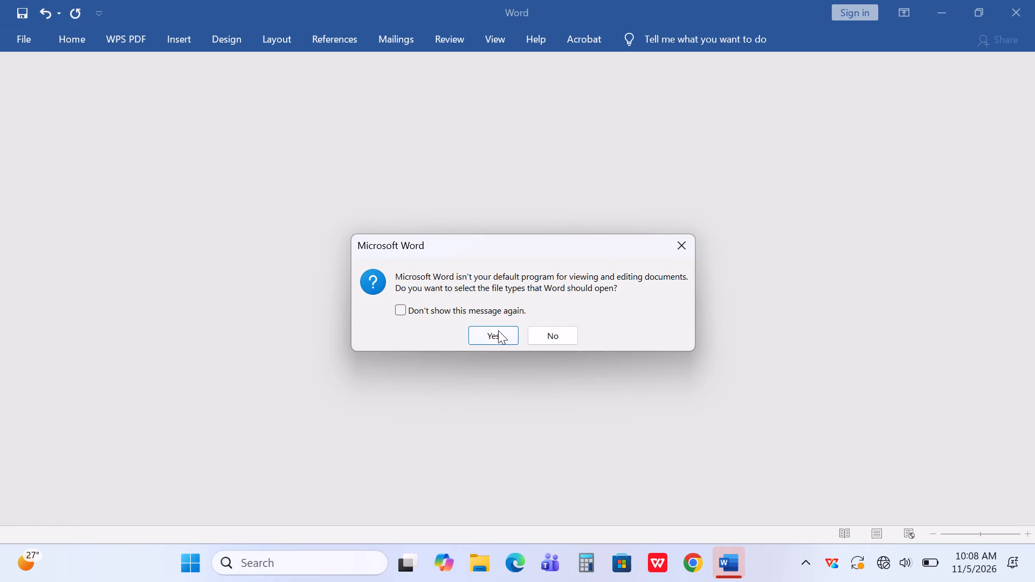
click(486, 332)
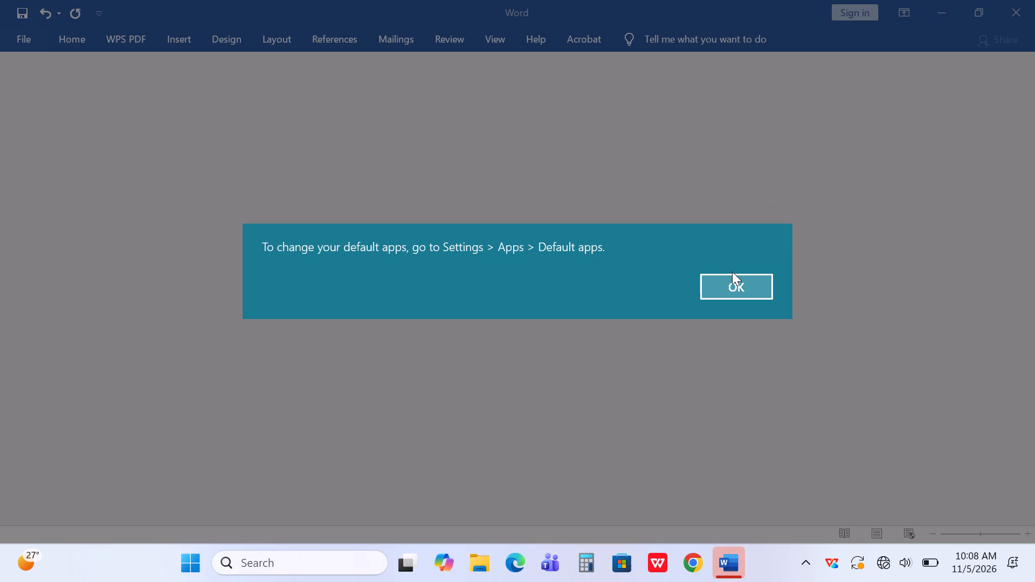
click(732, 272)
triple_click(729, 287)
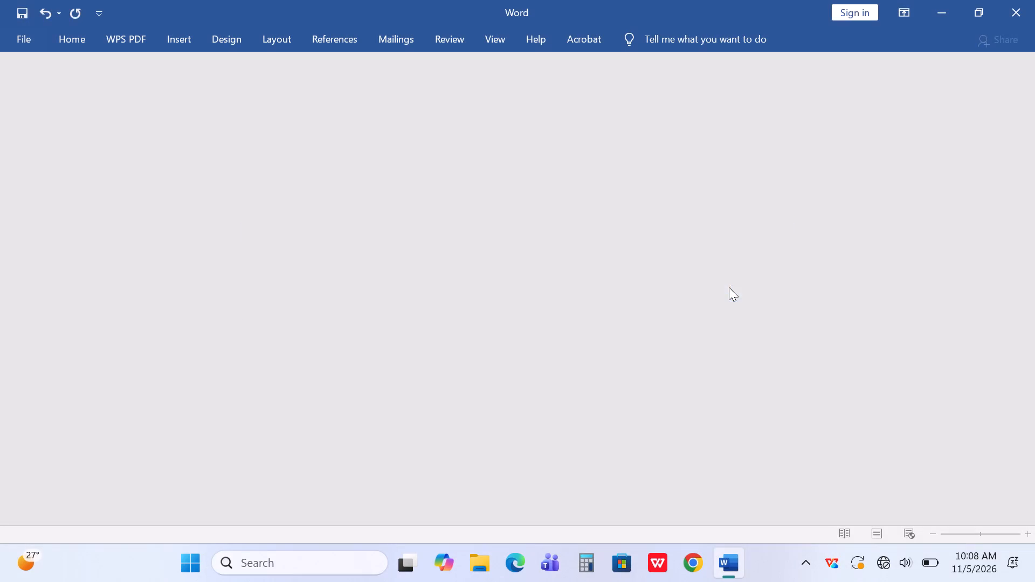
double_click(1017, 17)
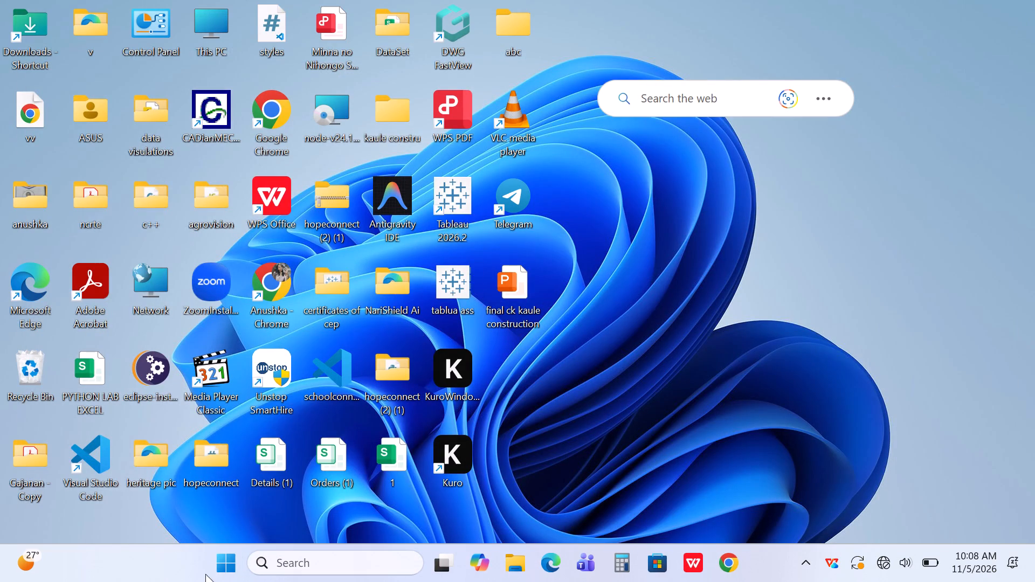
Shut down the computer using the plain shutdown option without updating.
click(210, 566)
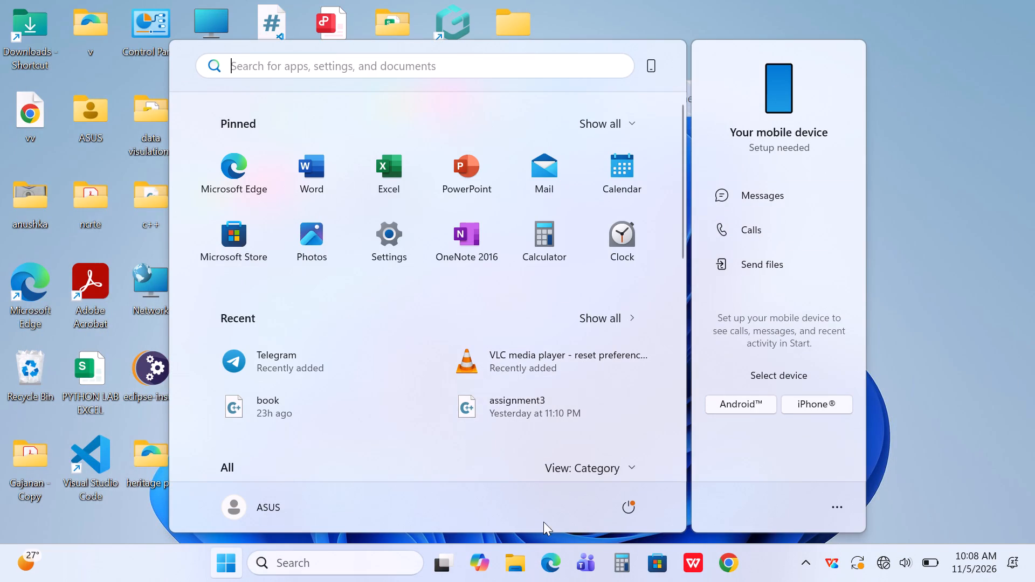
click(634, 509)
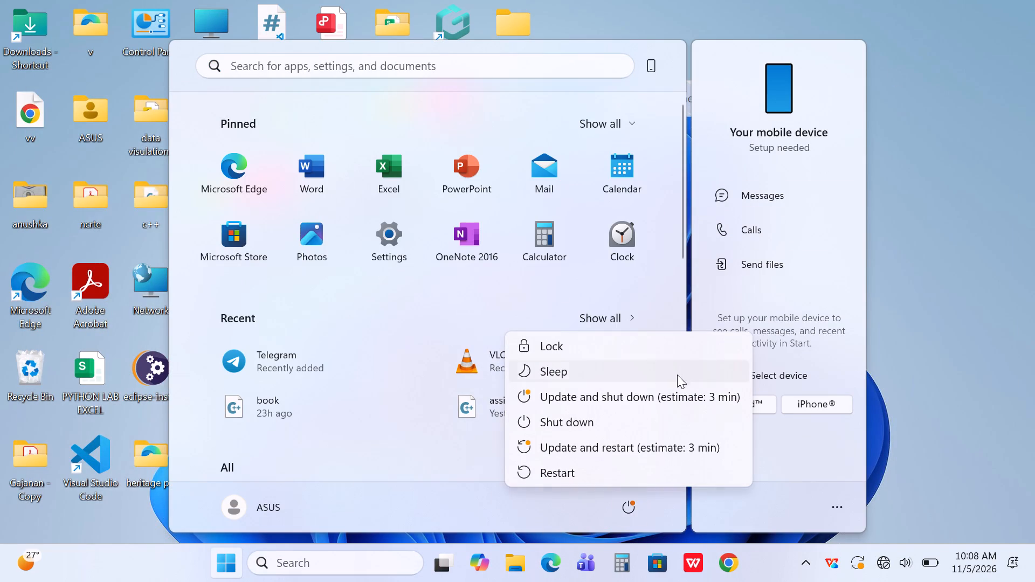
click(658, 431)
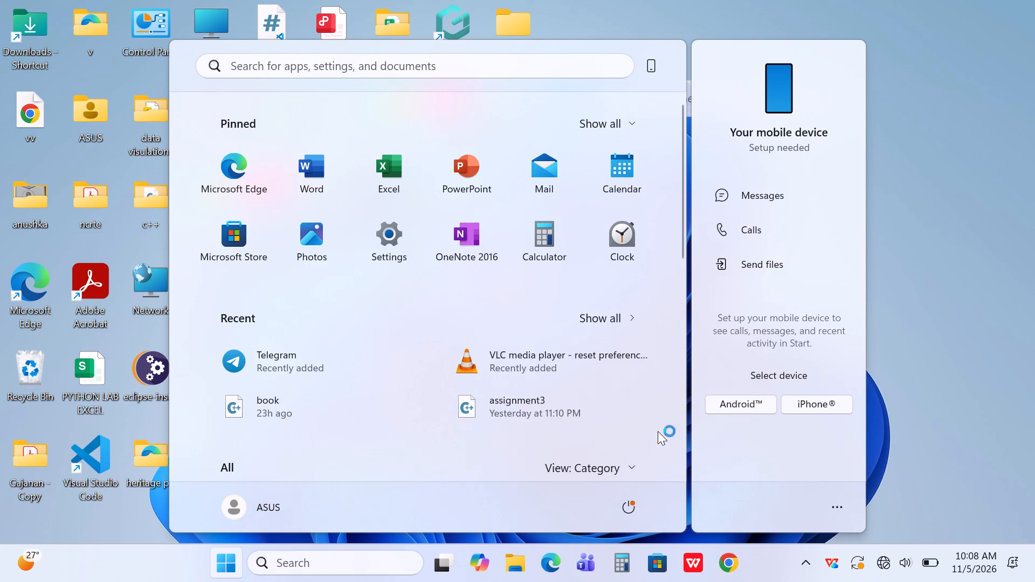